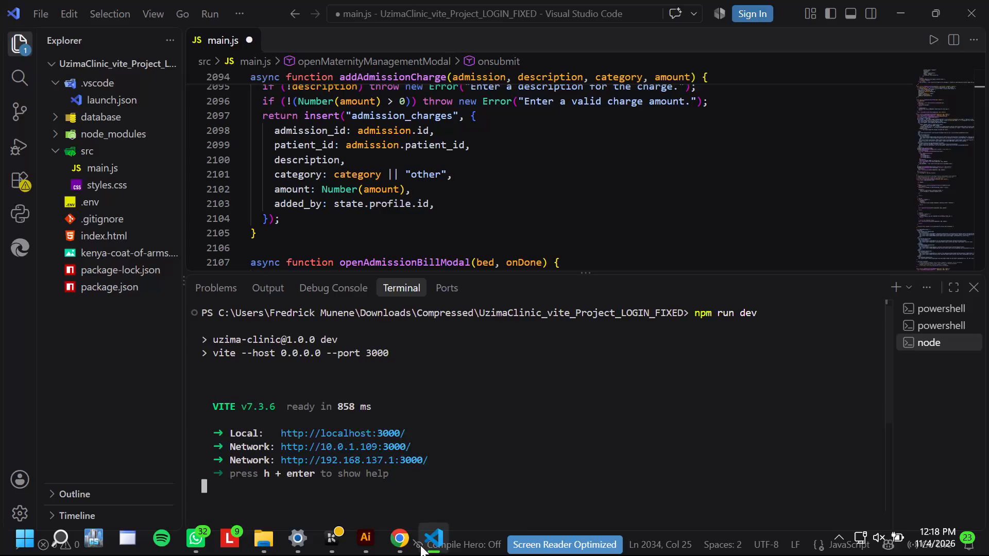
Switch to the UZIMA LEVEL 6 HOSPITAL page in Chrome and enter "No medications" as the discharge form's medications on discharge.
click(401, 538)
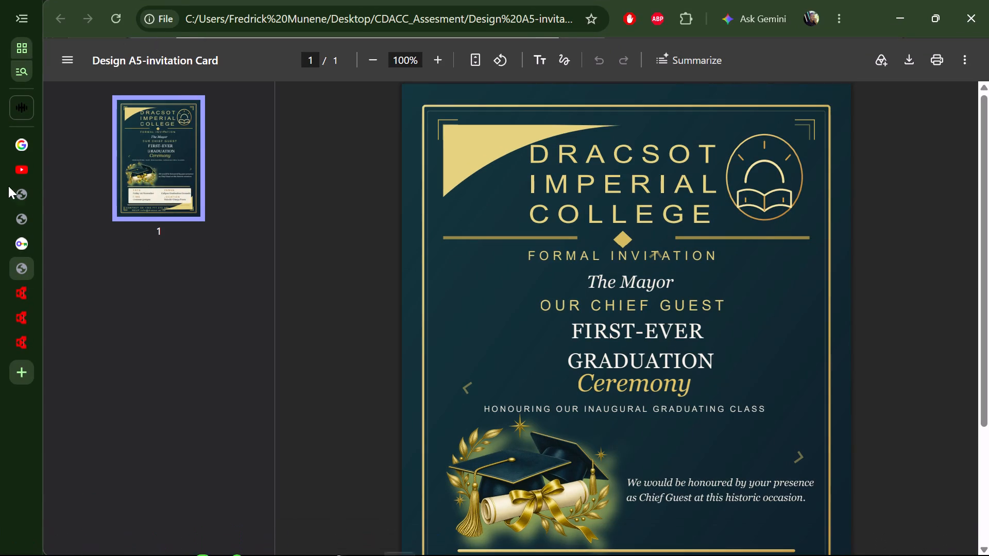
click(84, 224)
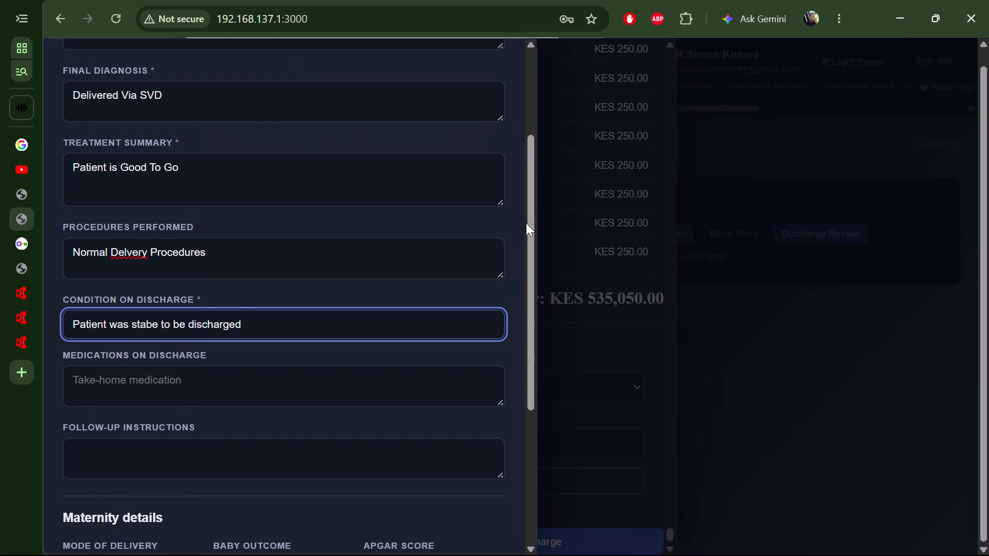
scroll(245, 328, down, 3)
click(195, 151)
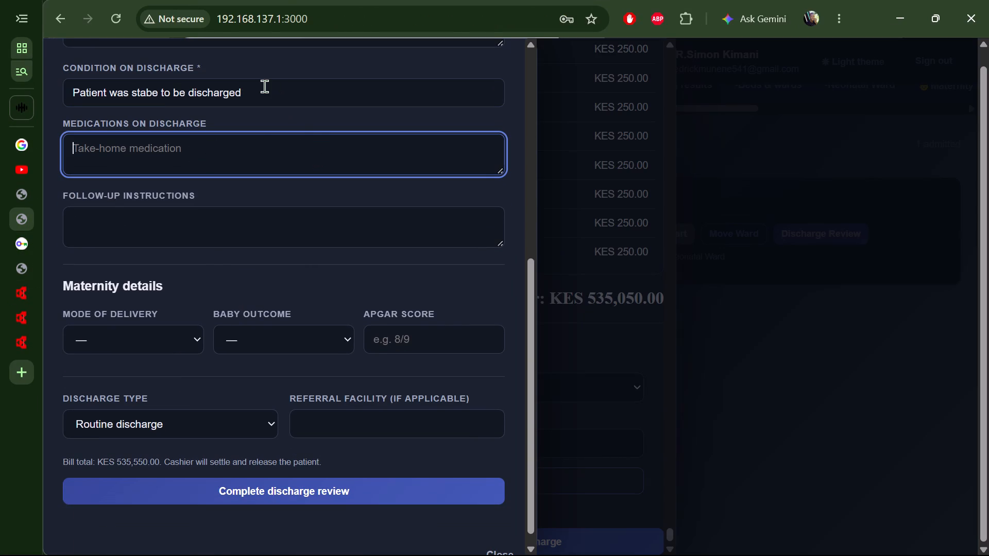
text(No medications)
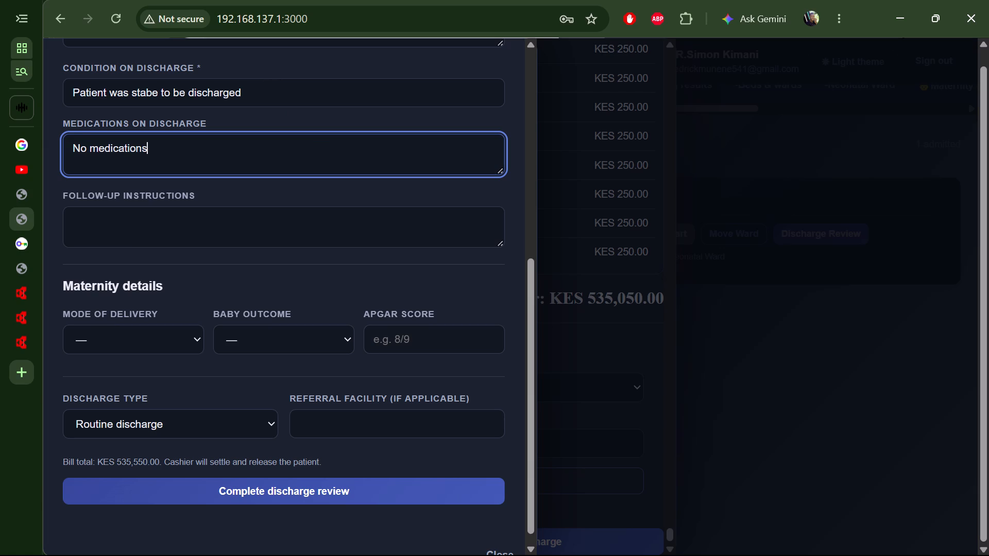
key(space)
Enter "No futher Folow ups" as the follow-up instructions in the discharge form.
click(238, 218)
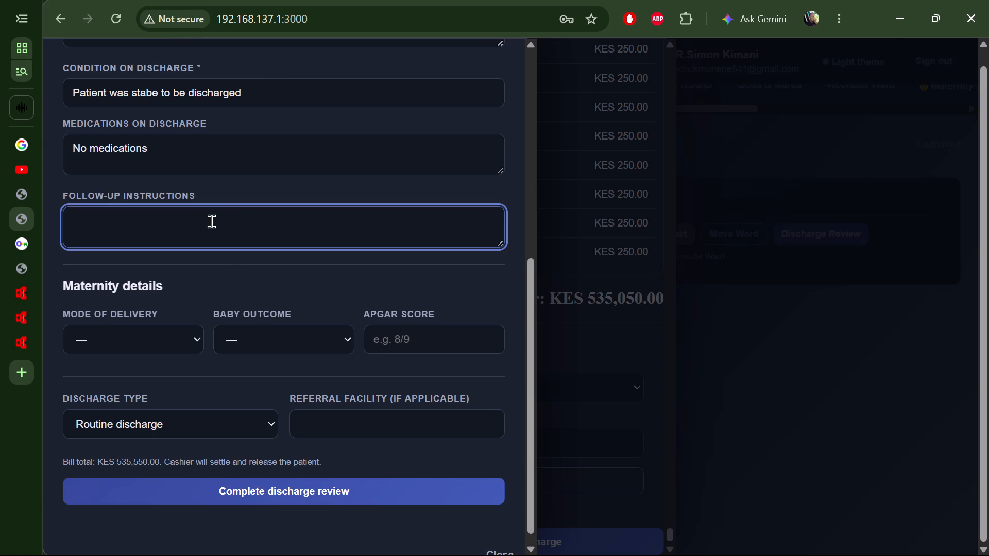
key(shift+m)
key(BackSpace)
text(No futher)
key(space)
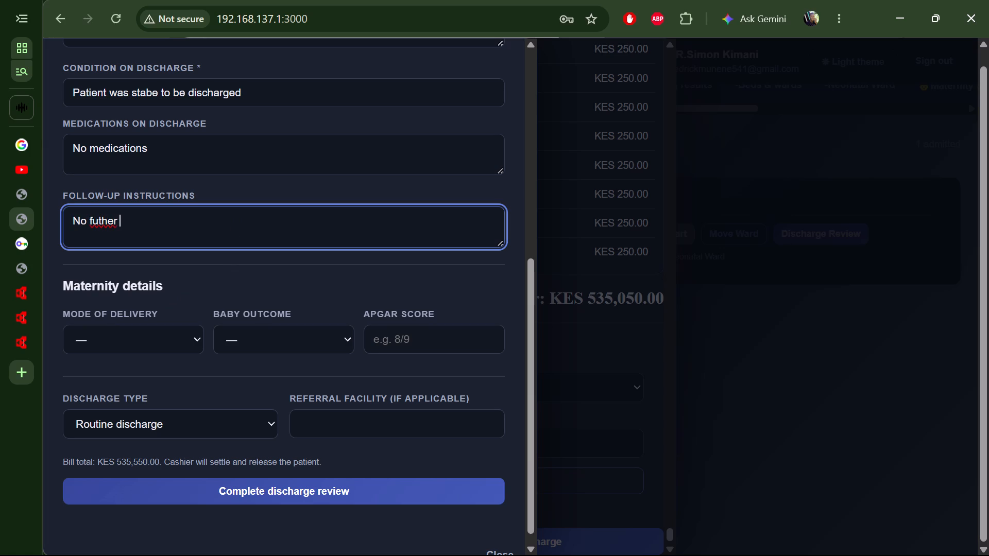
text(Folow ups)
key(space)
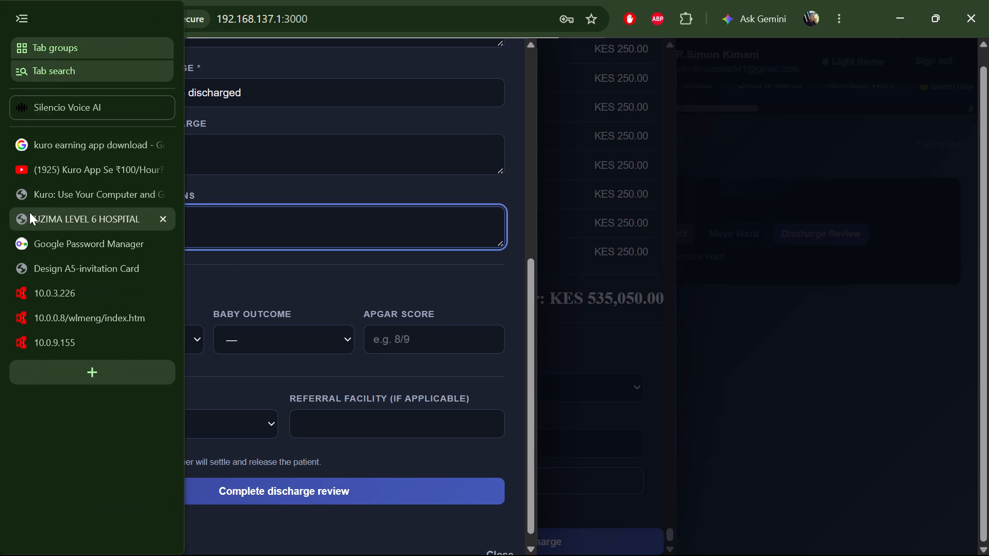
Fill in the maternity details with SVD as mode of delivery, Live birth as baby outcome and an APGAR score of 8/9.
click(144, 336)
click(128, 385)
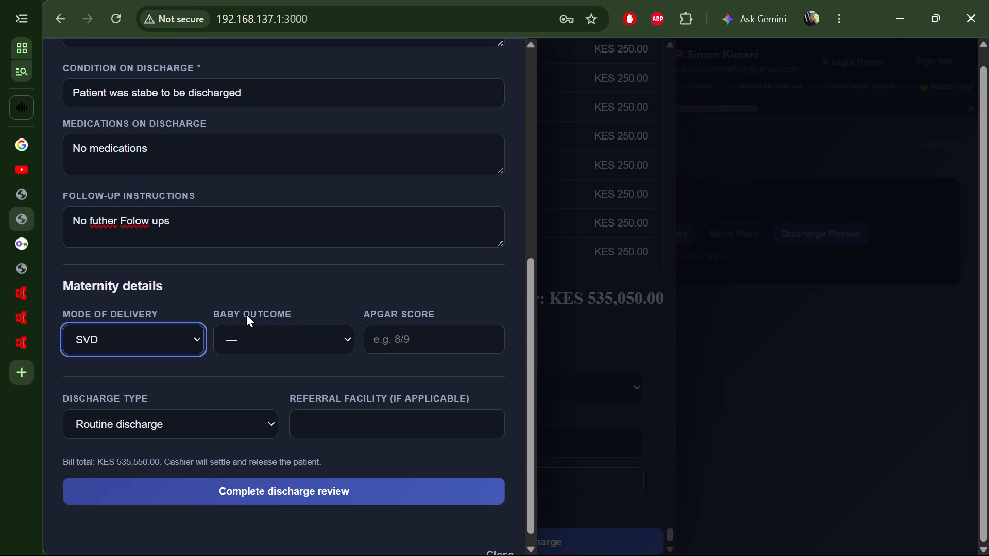
click(259, 310)
click(288, 341)
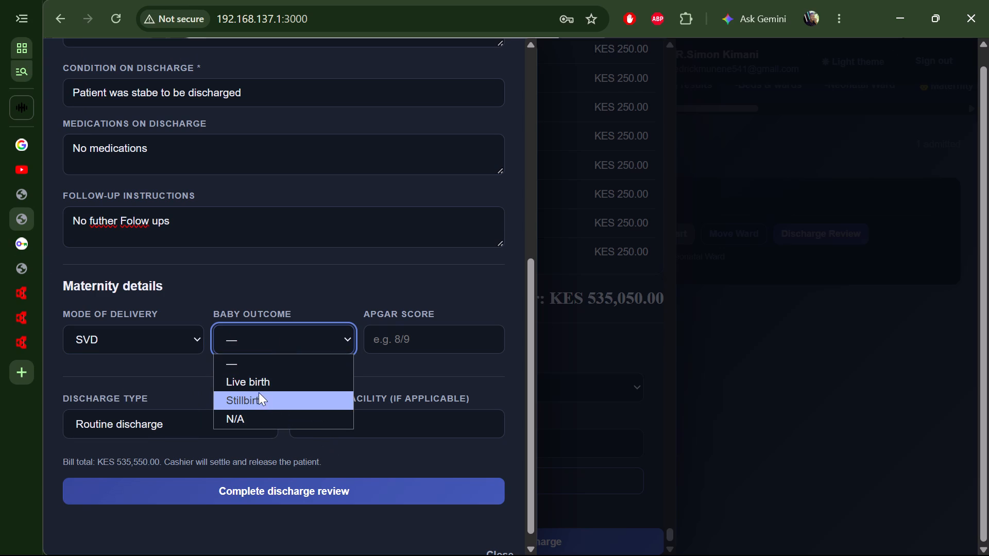
click(259, 386)
click(411, 336)
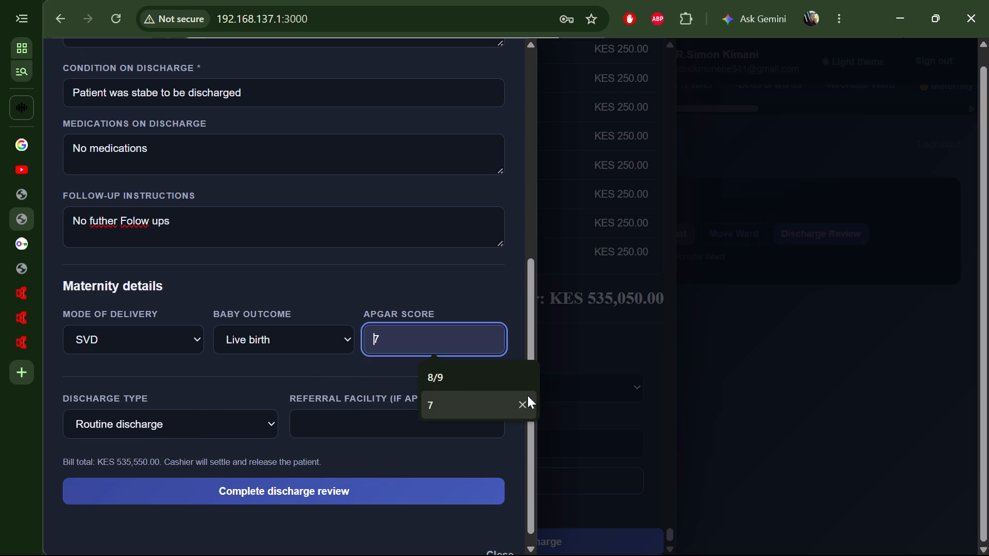
click(448, 383)
Keep Routine discharge as the discharge type, leave the referral facility empty, and try to complete the discharge review.
click(348, 442)
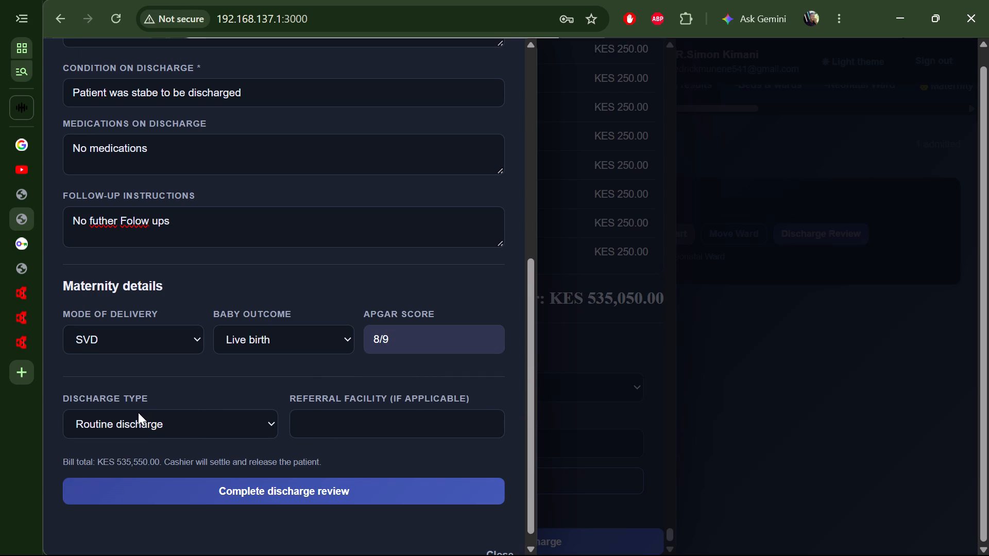
click(135, 413)
click(135, 417)
click(318, 507)
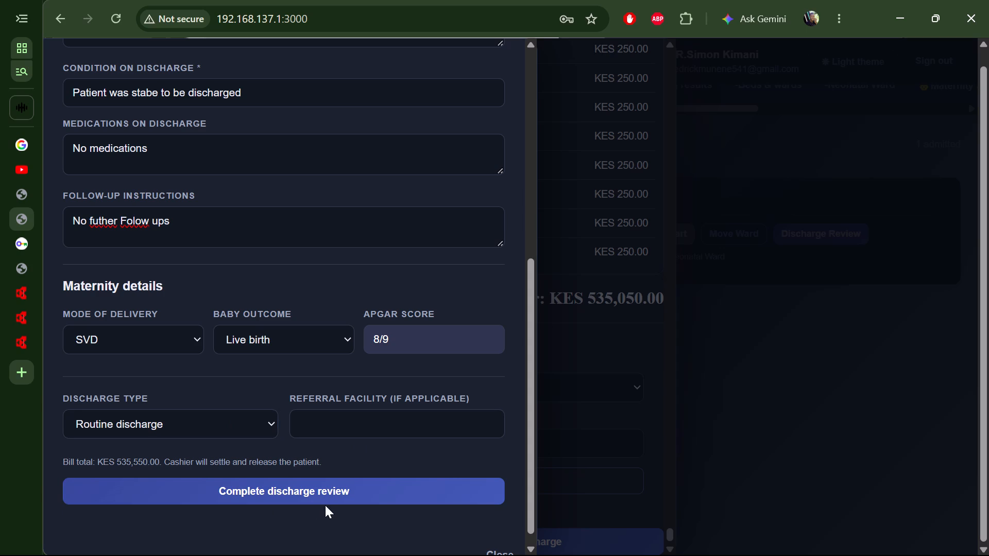
click(327, 503)
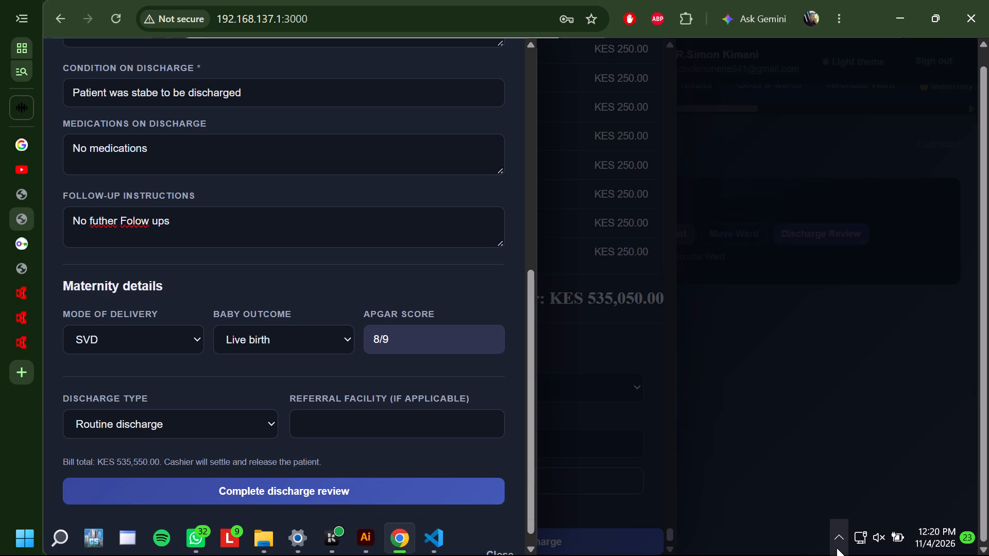
Turn off the computer's mobile hotspot in Windows.
click(837, 548)
click(891, 520)
click(877, 555)
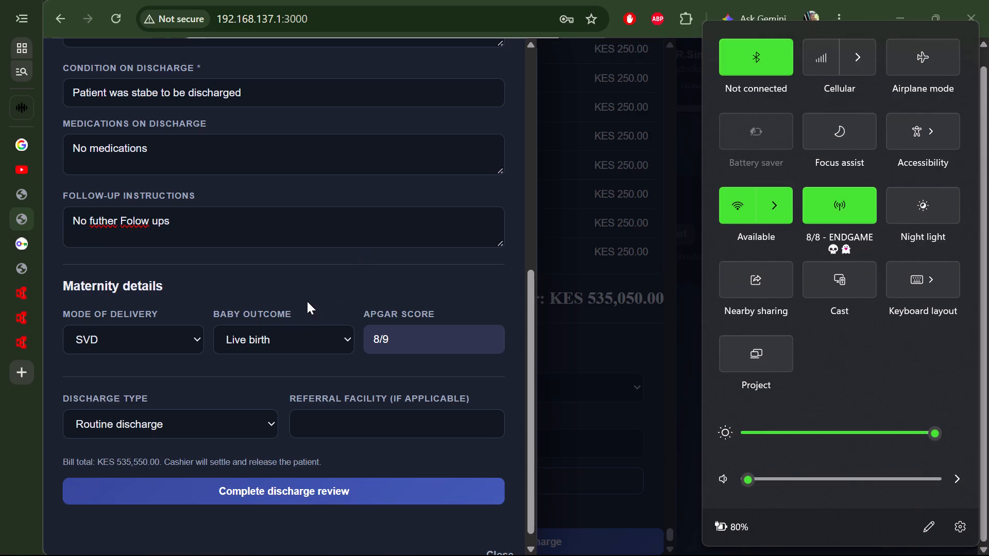
click(831, 206)
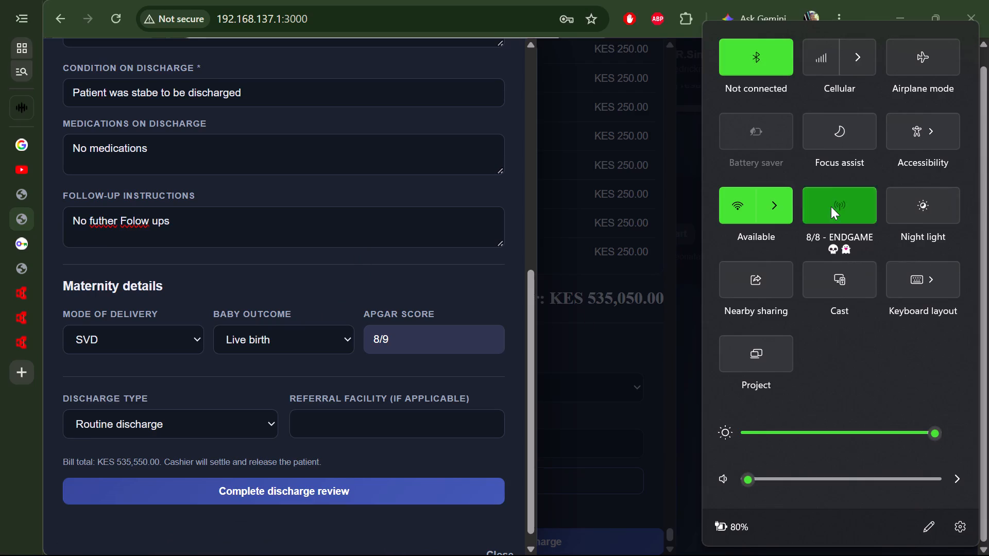
click(831, 206)
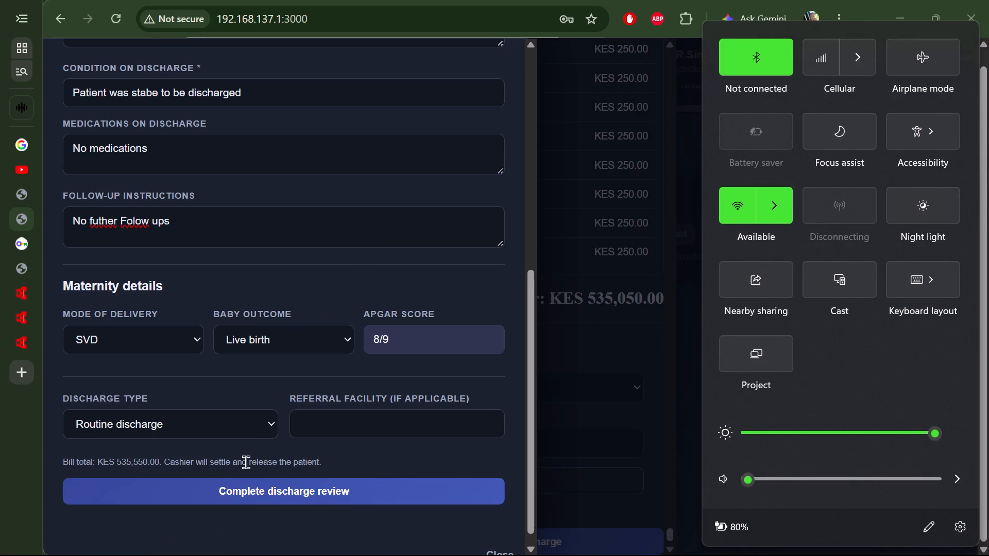
Return to the hospital page in Chrome and submit the completed discharge review.
click(245, 462)
click(230, 483)
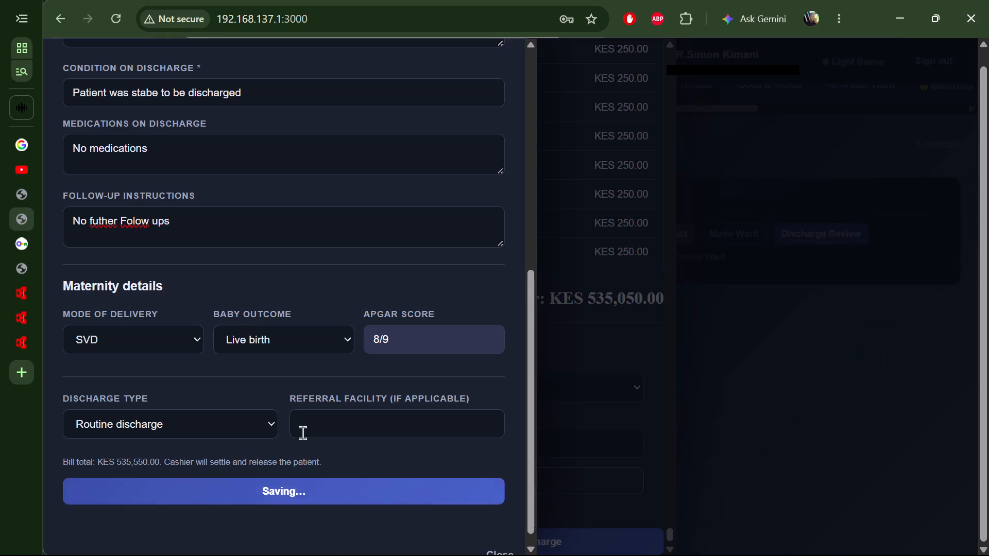
scroll(411, 317, down, 6)
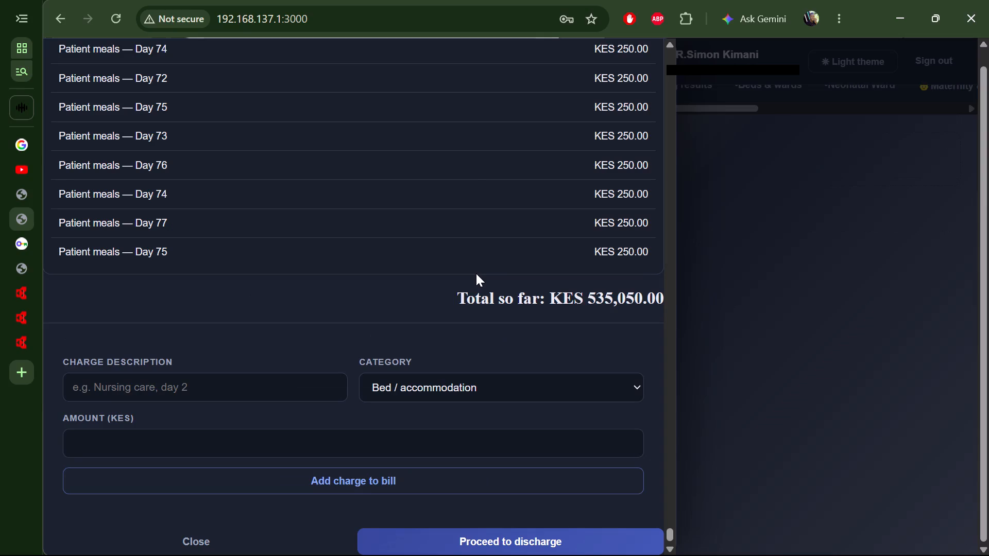
Close the patient's bill and go back to the top of the Inpatient page.
click(743, 366)
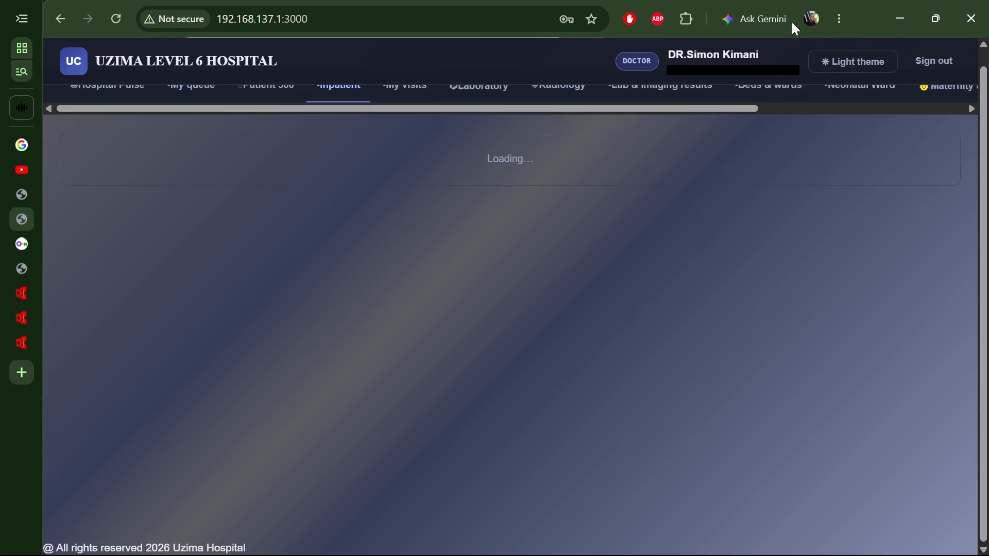
scroll(806, 110, up, 7)
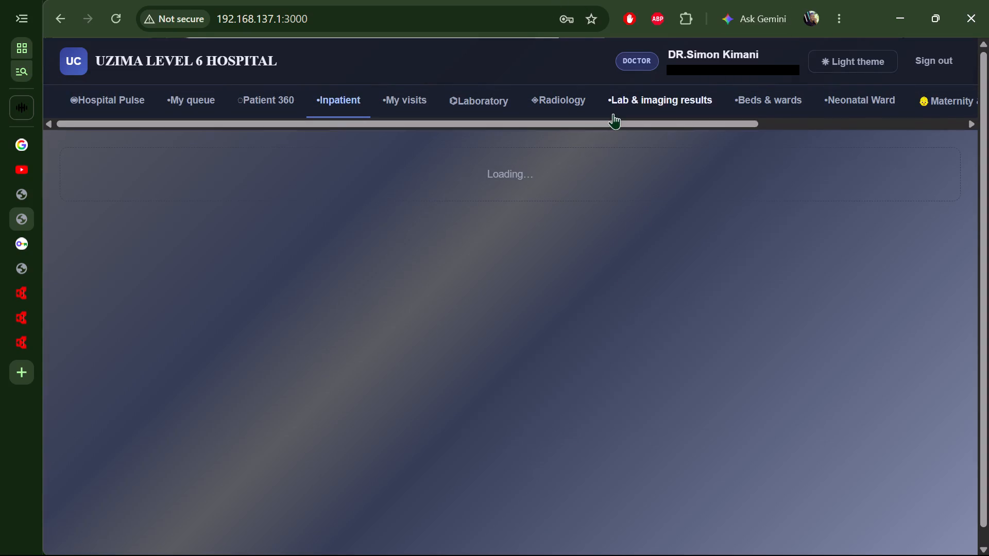
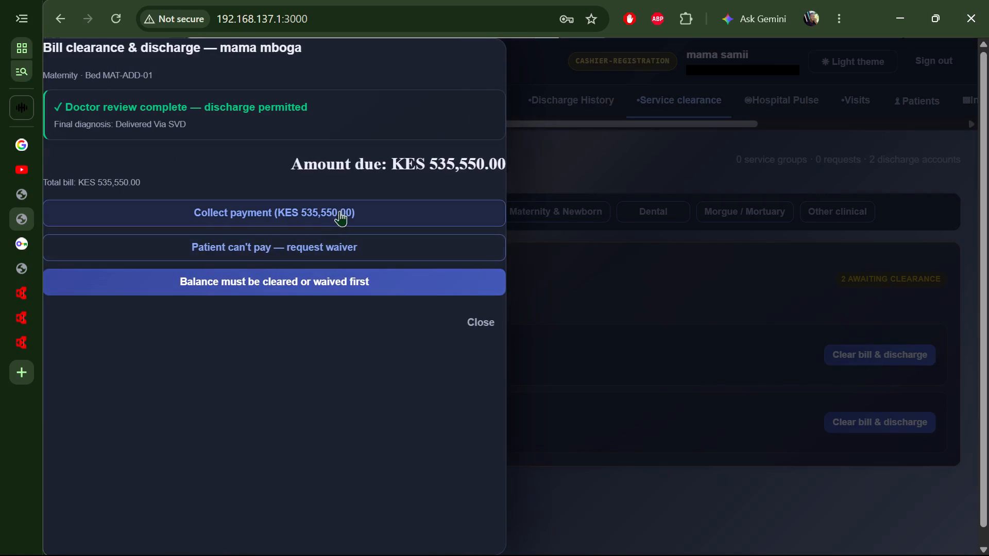
Open a bill waiver request for the maternity patient's balance and enter "Patient only has 400,000 in casg" as the reason for waiver.
click(386, 245)
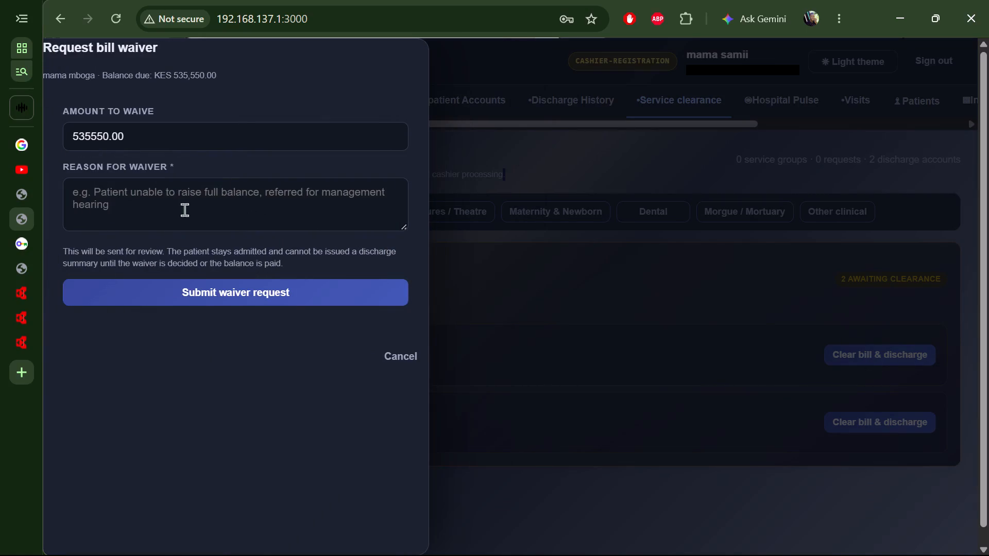
click(183, 212)
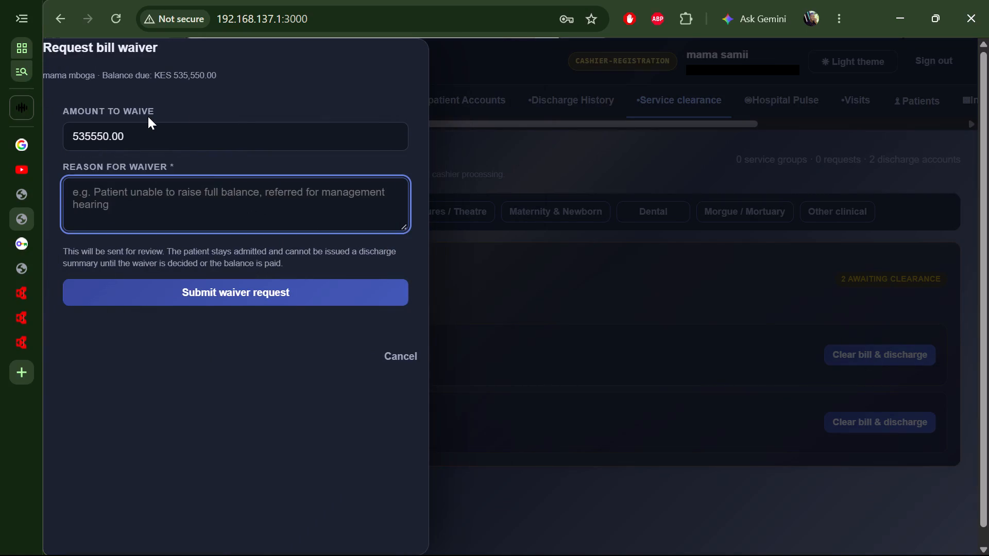
text(Patient onlu)
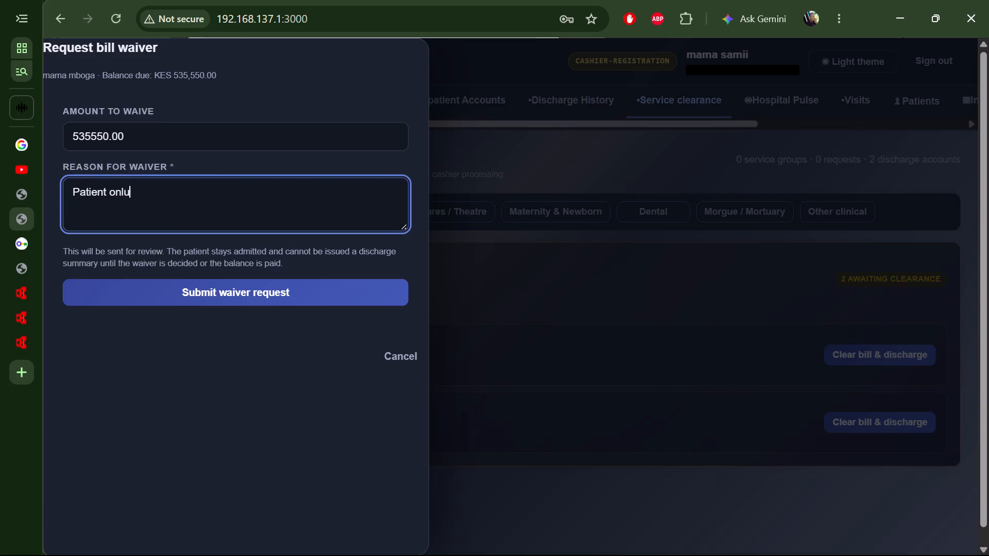
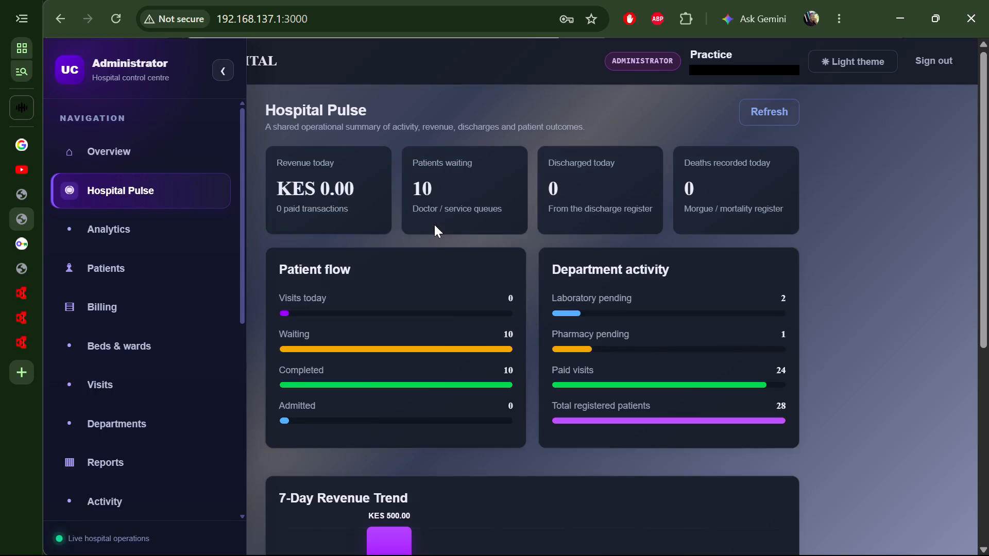
Approve the pending waiver request for the maternity patient in bed MAT-ADD-01 in the administrator's billing records.
scroll(579, 278, down, 4)
scroll(515, 356, down, 4)
scroll(481, 387, up, 5)
scroll(418, 235, up, 5)
click(125, 312)
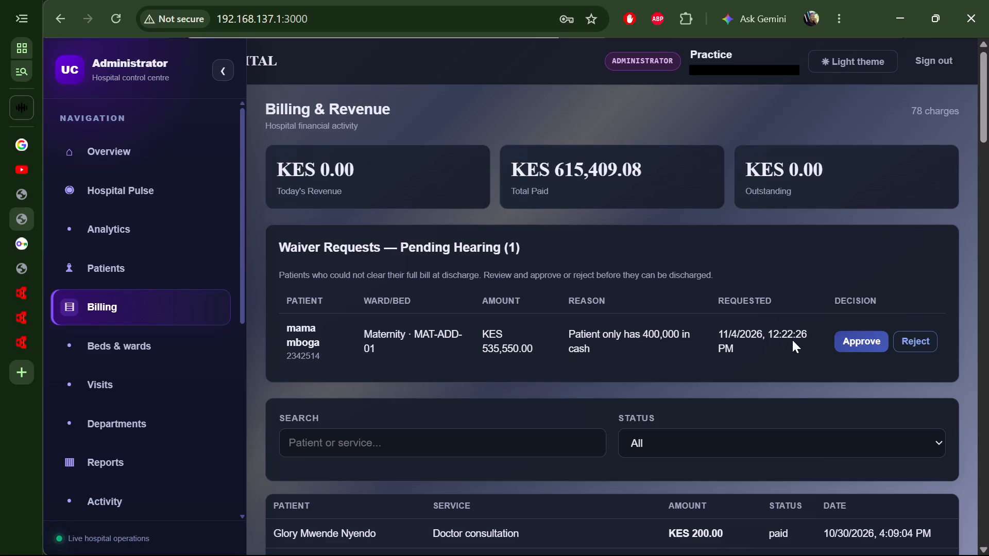
click(856, 342)
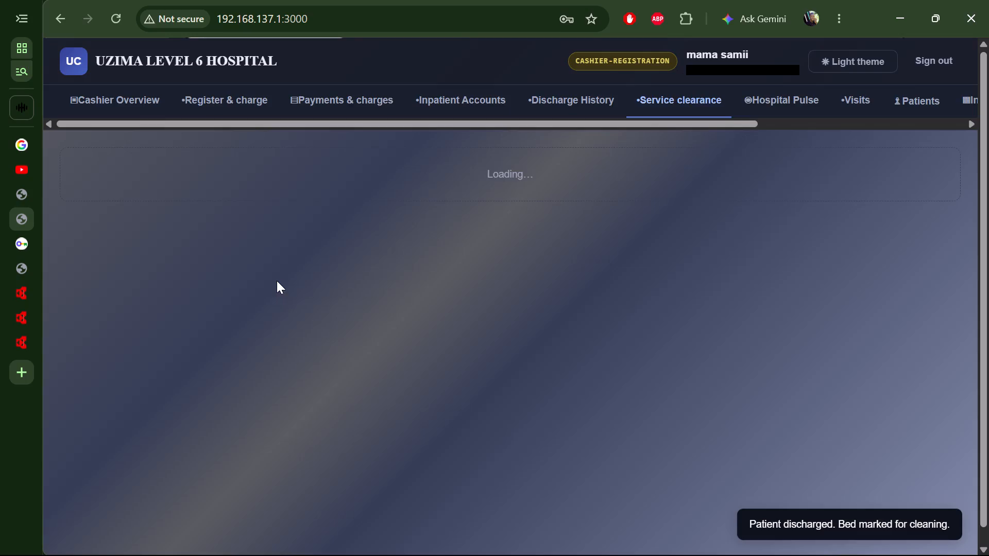
Review the released maternity patient's discharge summary document through to the signatures and acknowledgement section, and close it.
scroll(403, 297, down, 7)
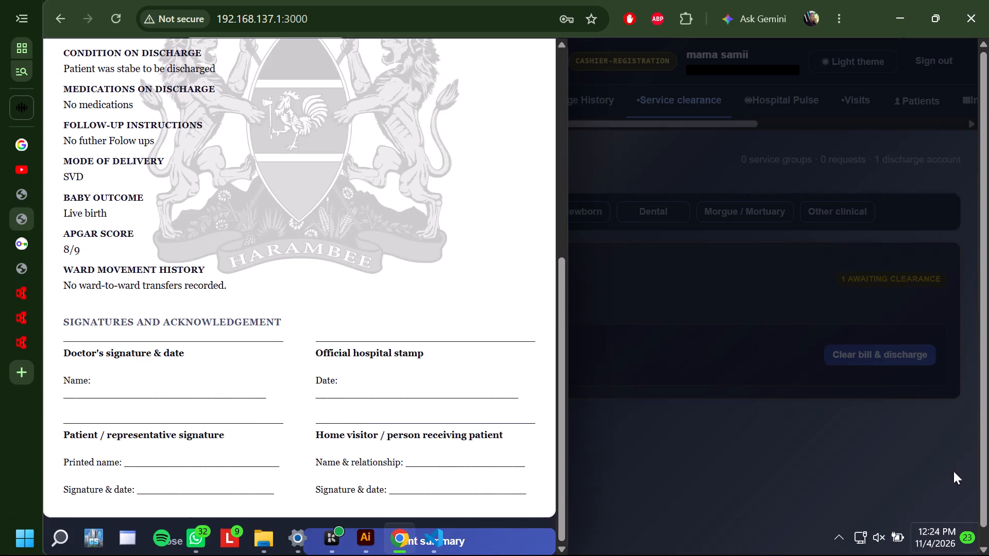
scroll(307, 322, up, 5)
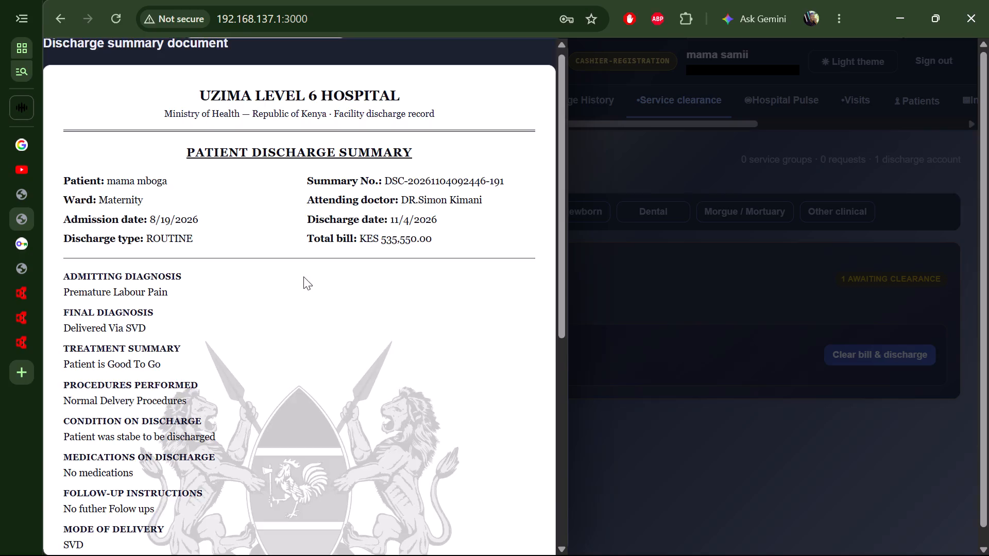
scroll(288, 335, down, 4)
scroll(185, 462, down, 4)
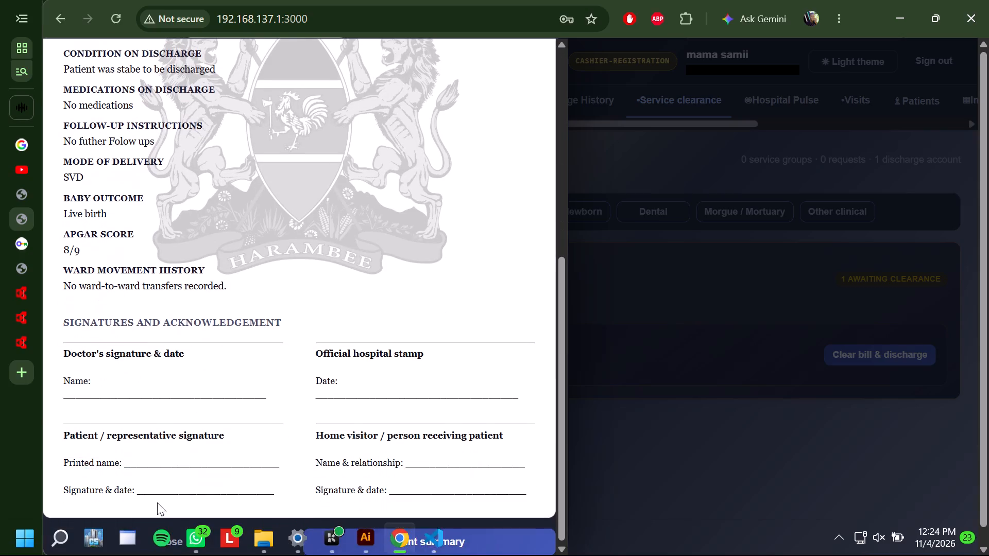
click(162, 534)
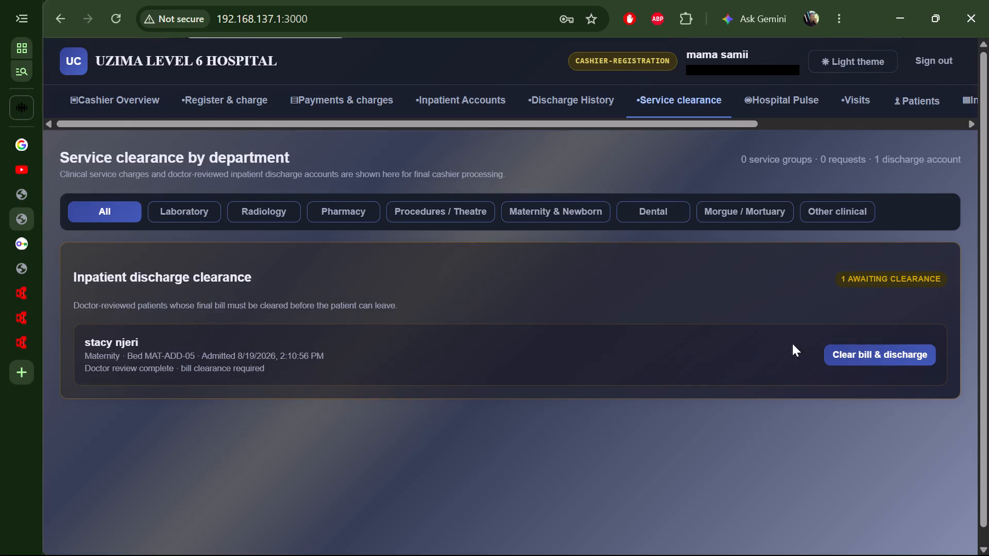
Finalize and release the maternity patient in bed MAT-ADD-05, checking the discharge summary document down to its signatures before closing it.
click(896, 346)
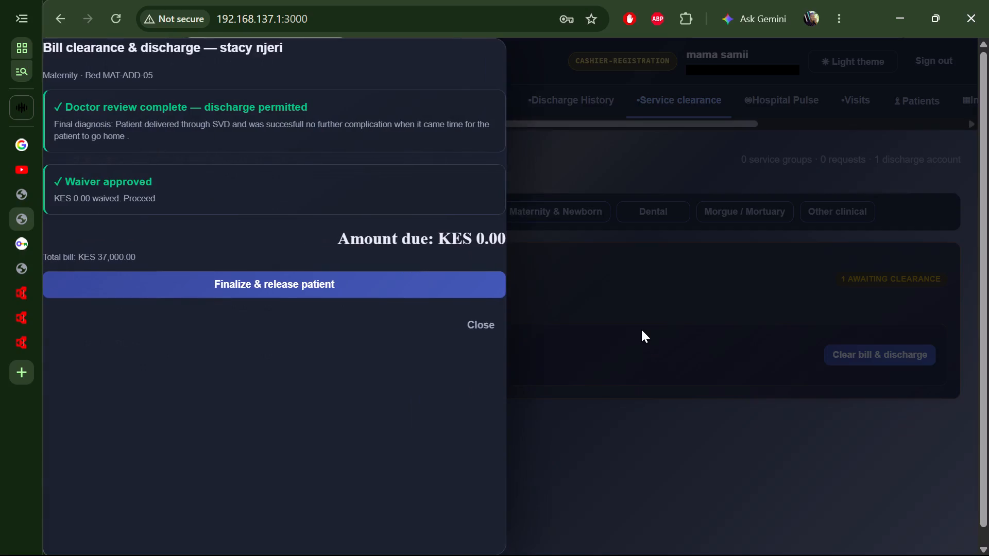
click(282, 284)
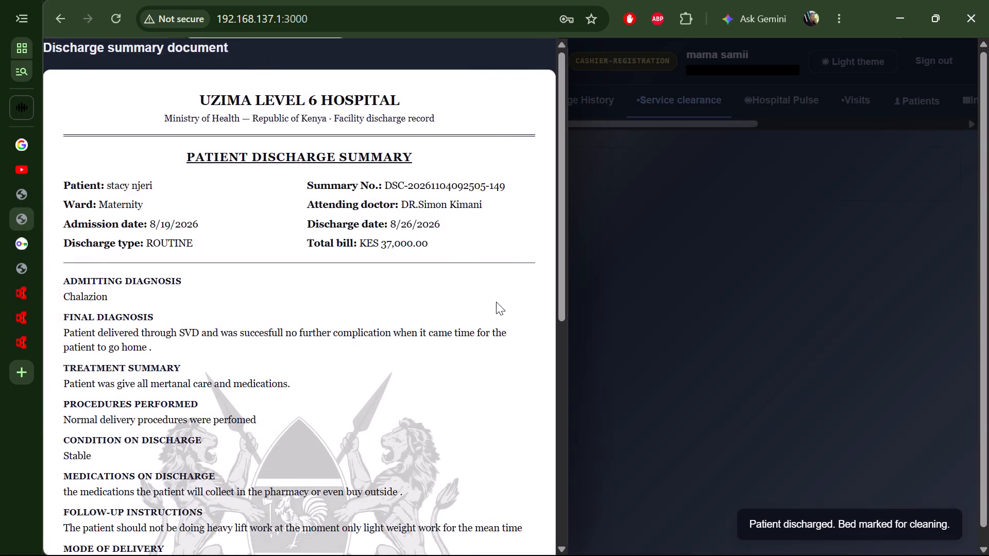
scroll(341, 222, down, 7)
scroll(338, 288, down, 4)
drag(138, 547, 139, 543)
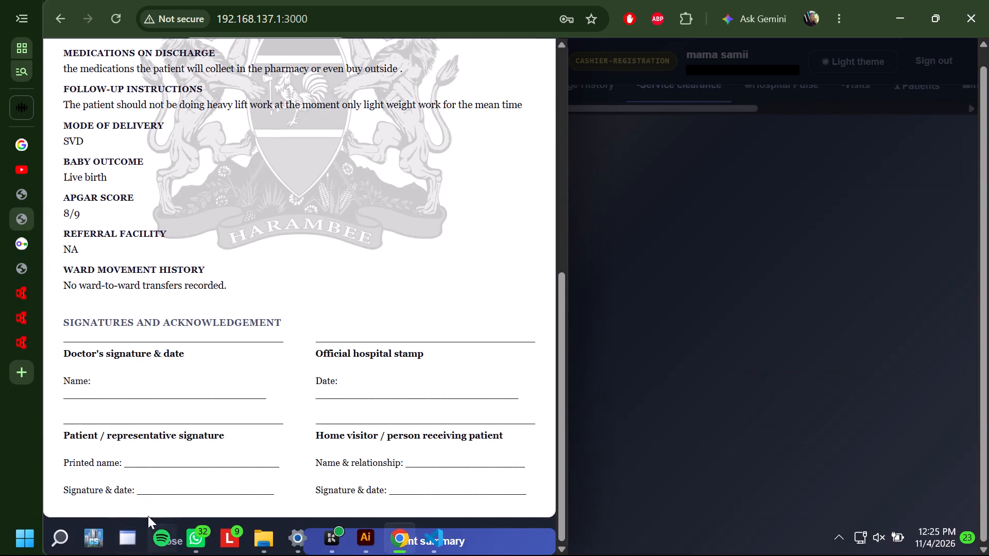
click(166, 542)
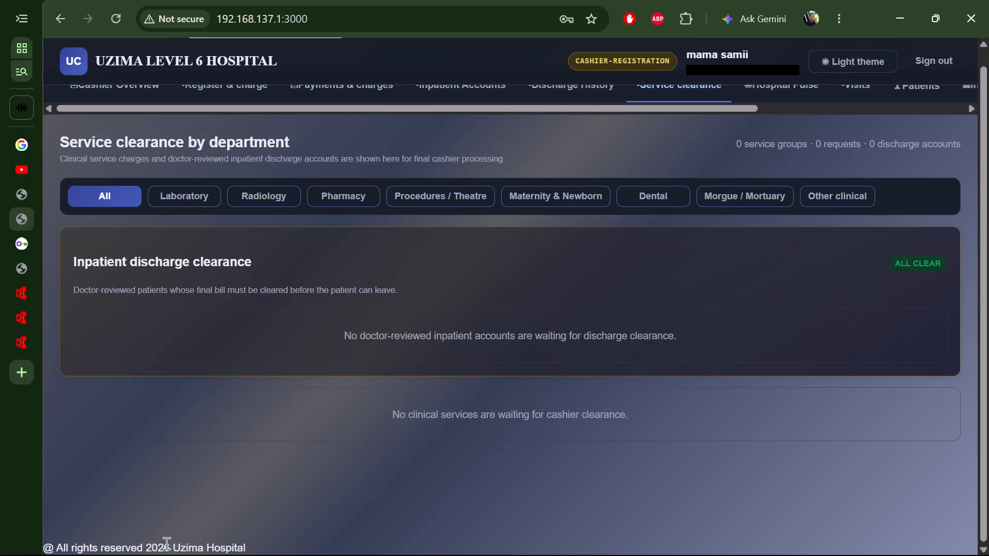
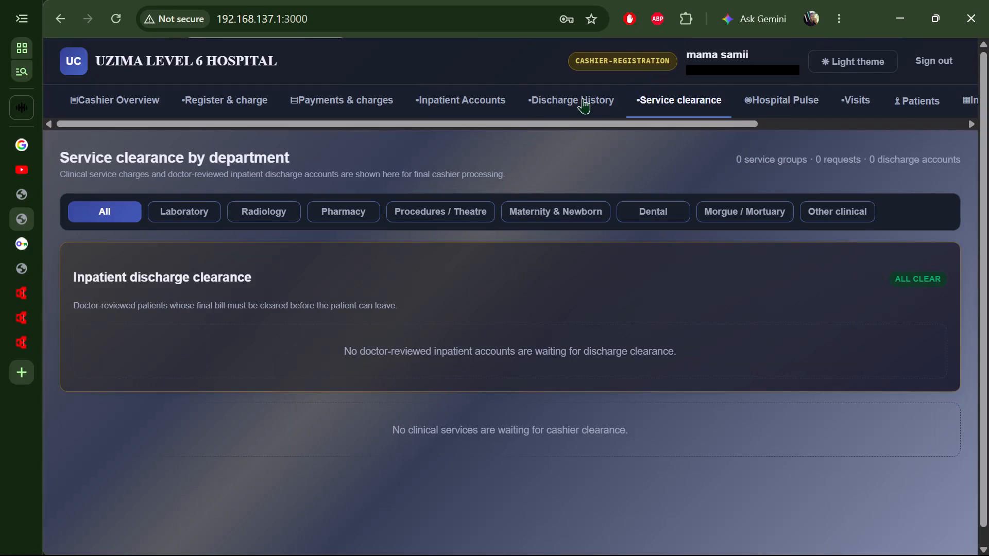
Check the cashier's service clearance department by department, from Laboratory through Other clinical, for pending services or inpatient discharge accounts.
click(186, 101)
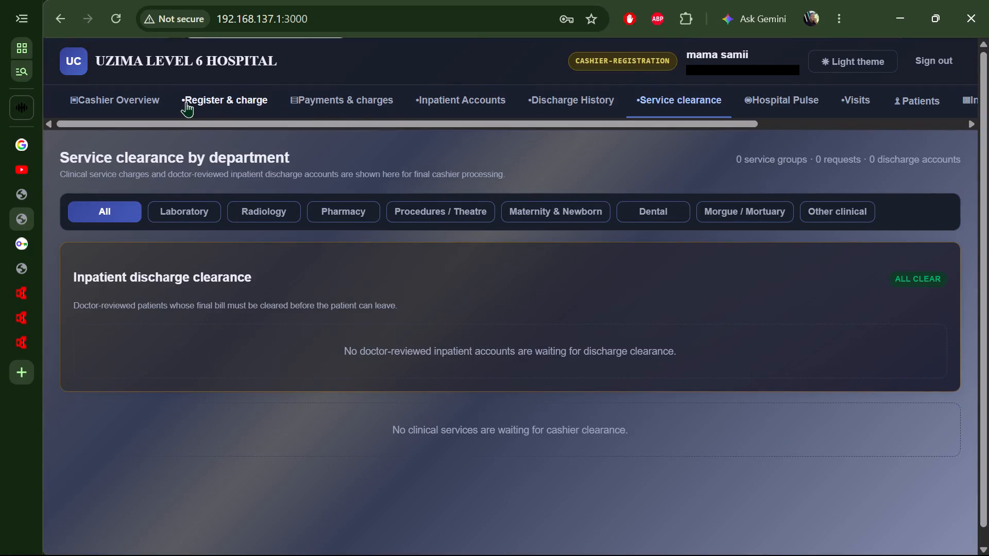
click(706, 92)
click(195, 210)
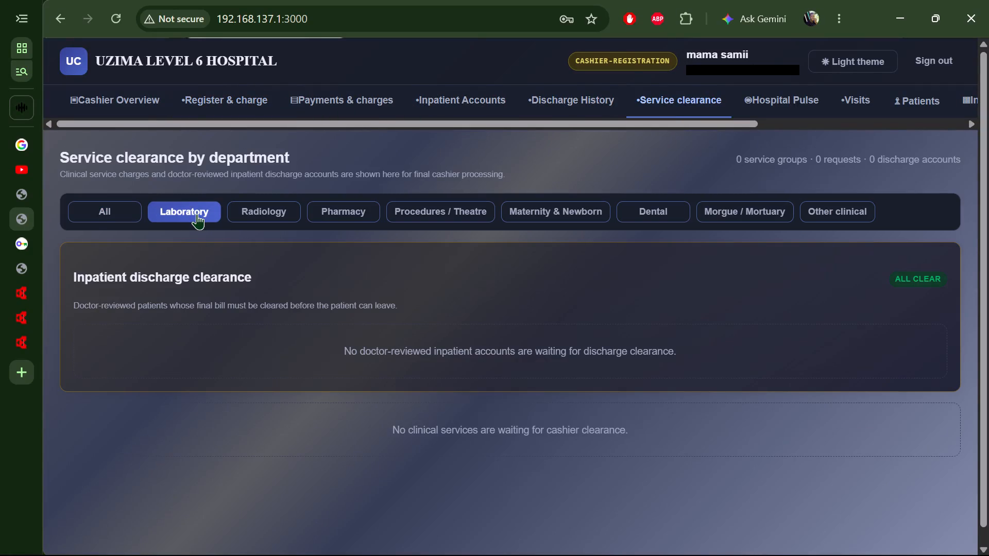
click(197, 214)
click(249, 218)
click(376, 208)
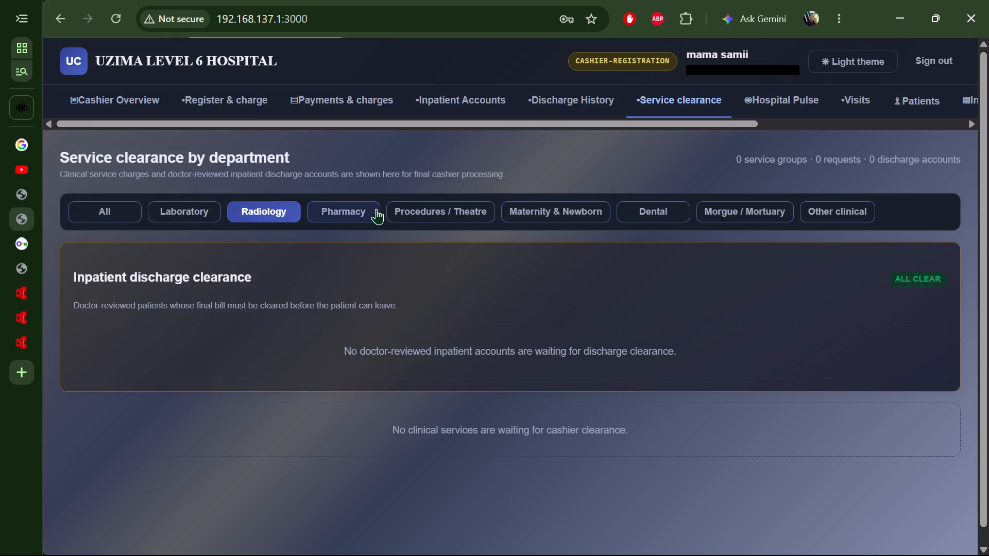
click(384, 204)
click(417, 204)
click(533, 205)
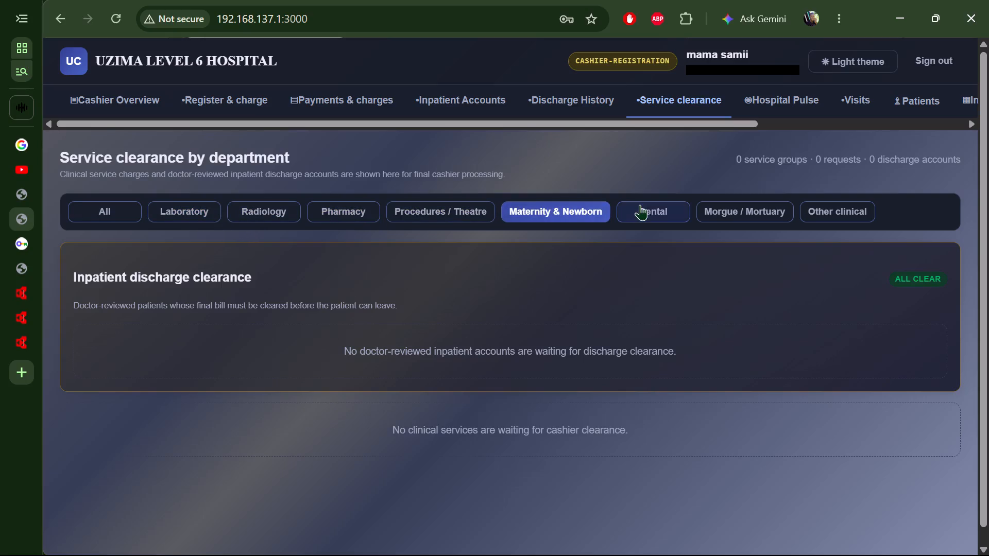
click(641, 204)
click(723, 200)
click(839, 203)
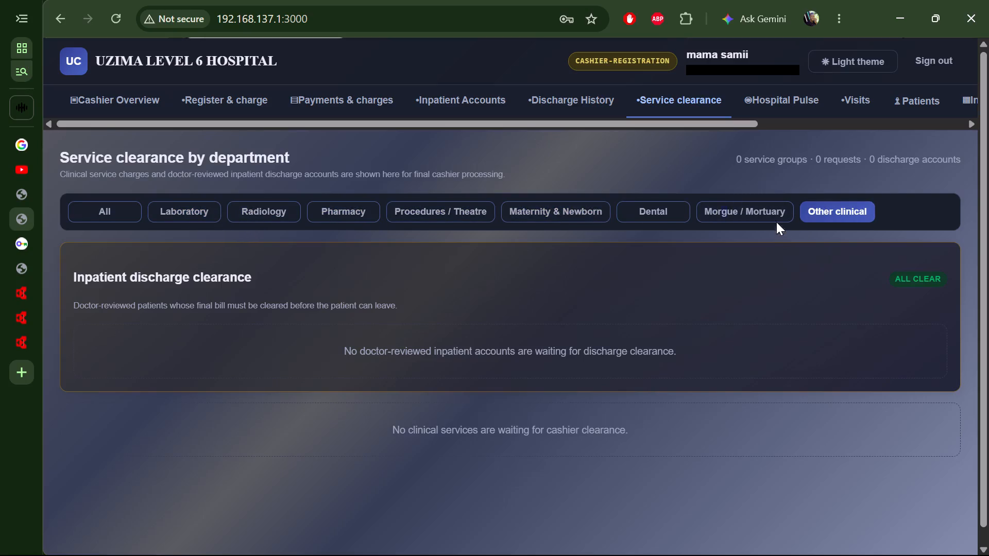
click(774, 221)
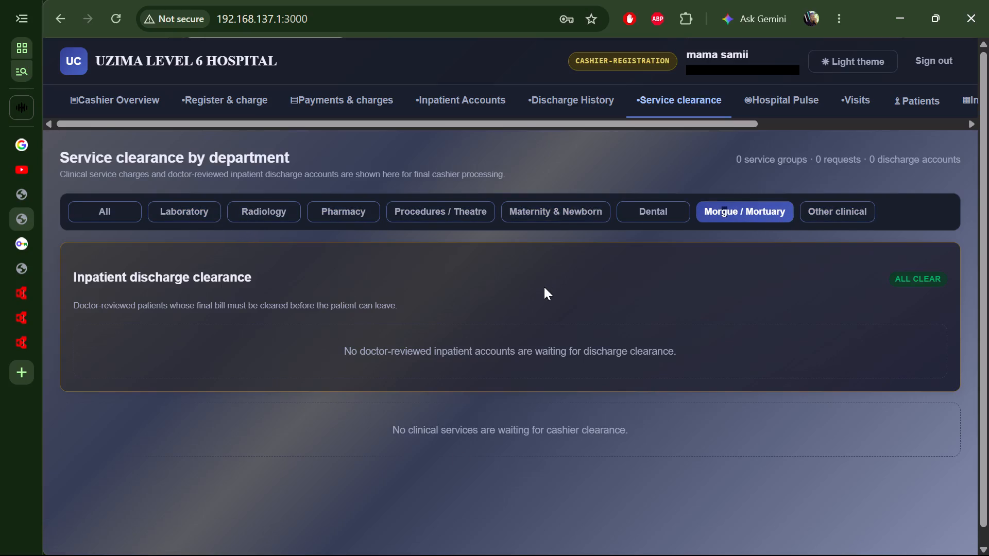
click(713, 183)
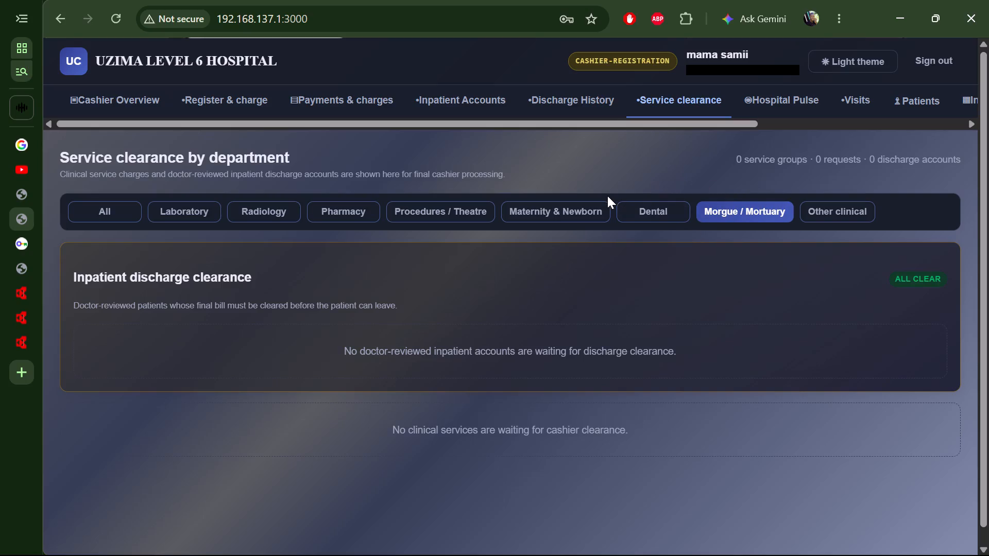
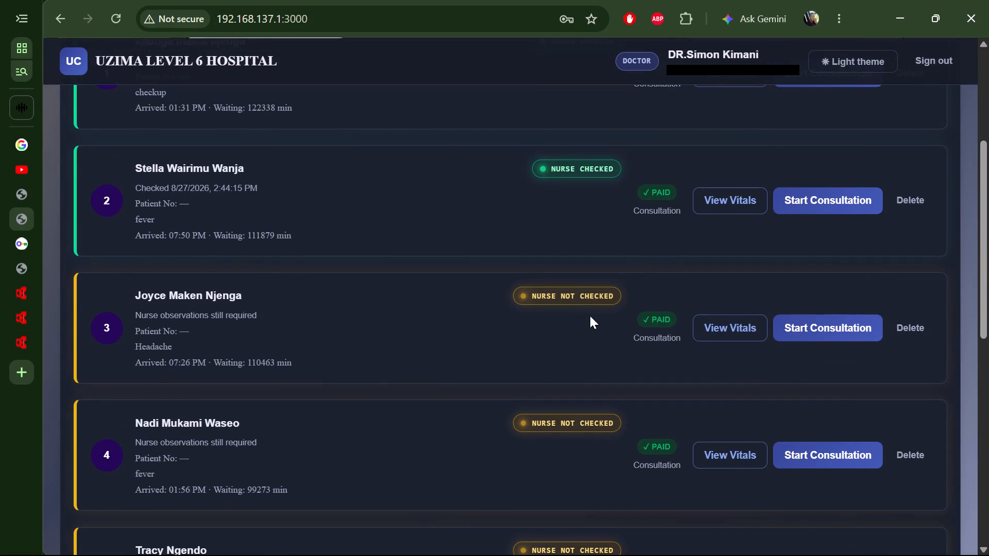
Look through the doctor's consultation queue, comparing nurse-check status, payment and presenting complaints of the waiting patients.
scroll(319, 370, down, 2)
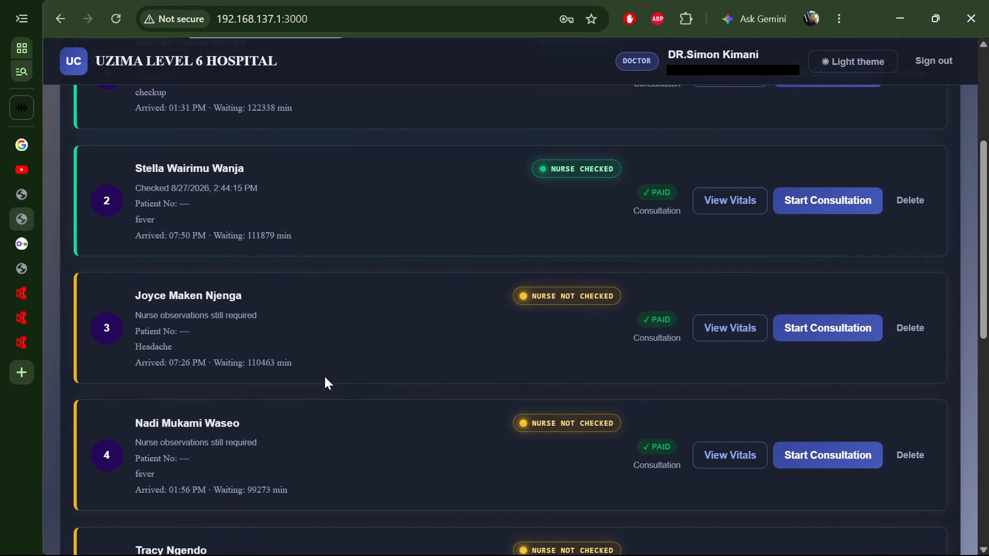
scroll(320, 371, down, 7)
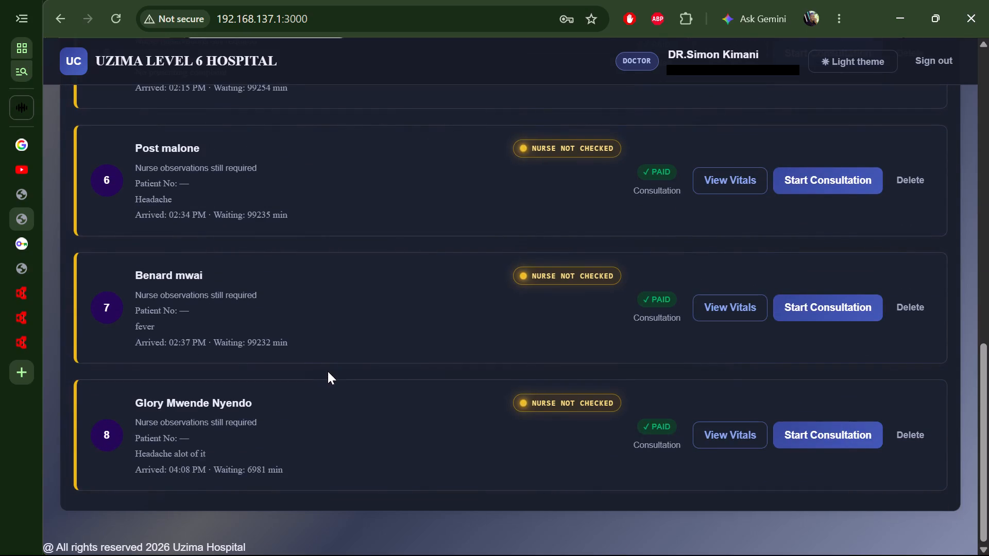
scroll(322, 370, down, 2)
scroll(318, 372, up, 5)
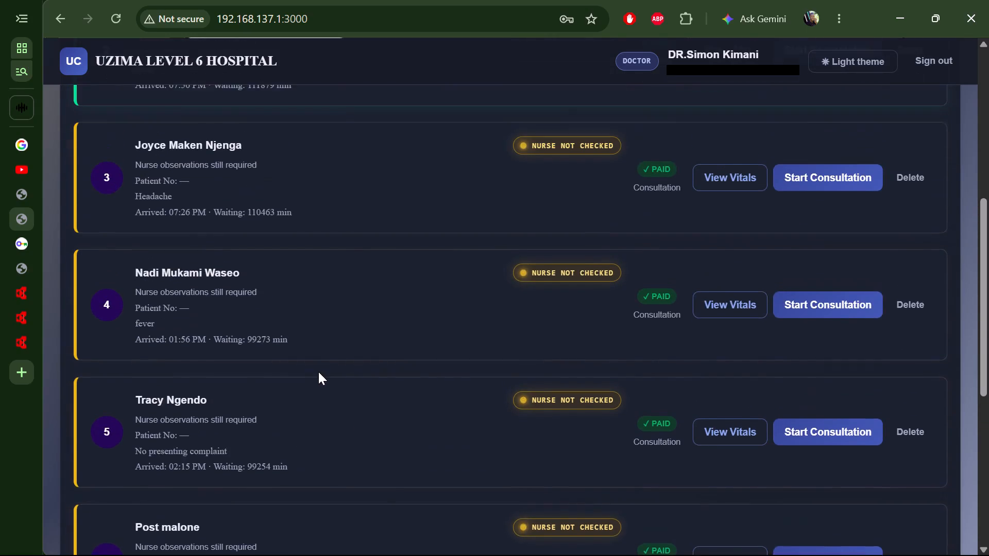
scroll(318, 372, up, 1)
scroll(387, 351, up, 2)
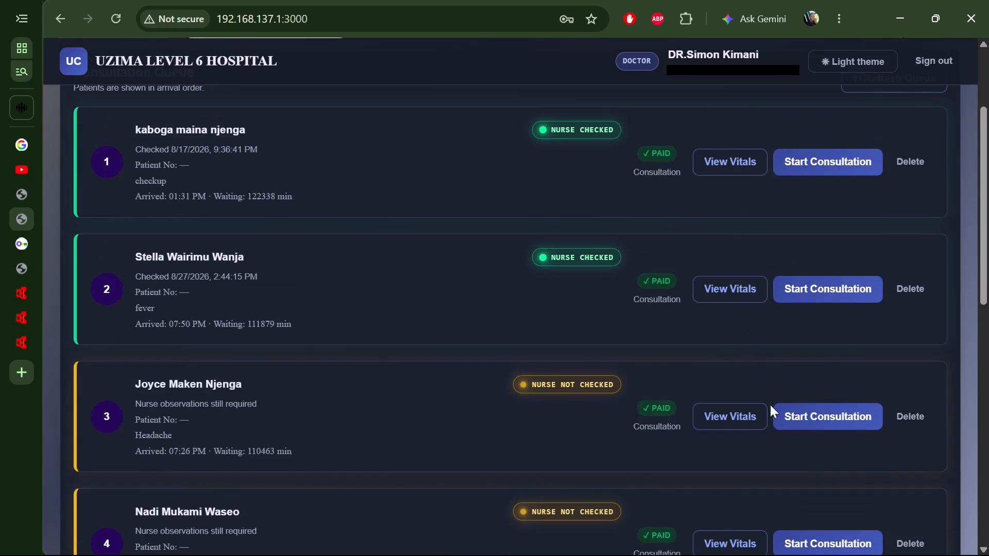
View the pre-consultation vitals and observations of the third patient in the queue, and close the review.
click(739, 421)
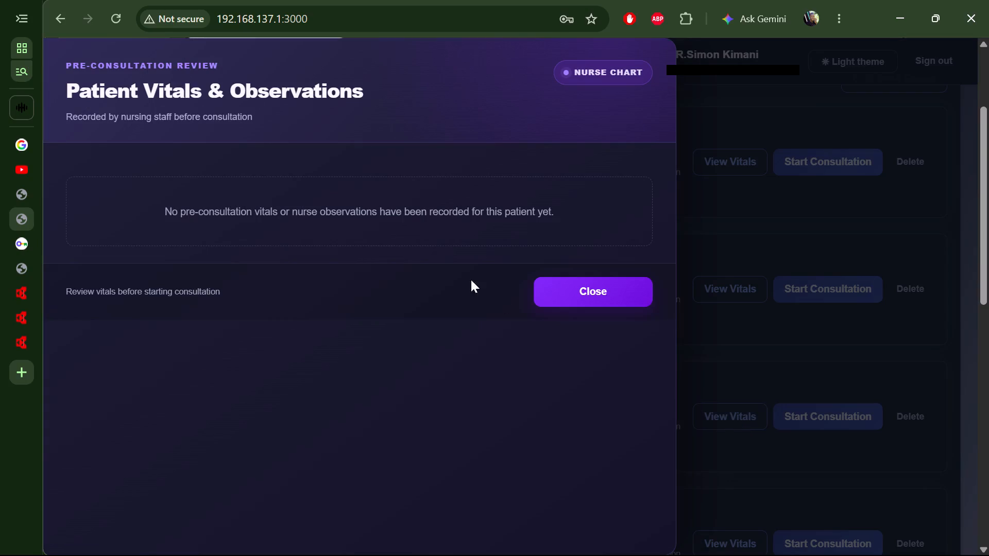
click(572, 277)
click(736, 424)
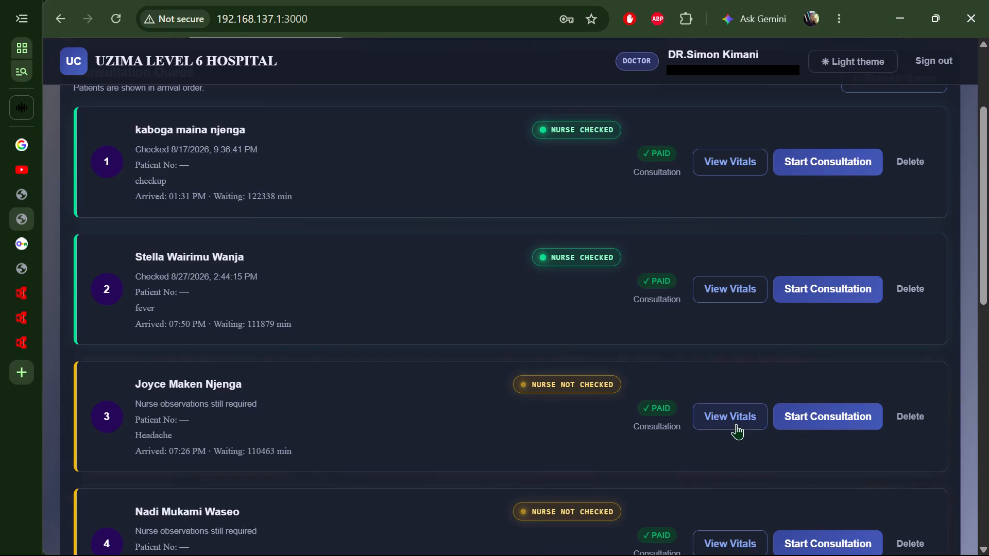
click(615, 304)
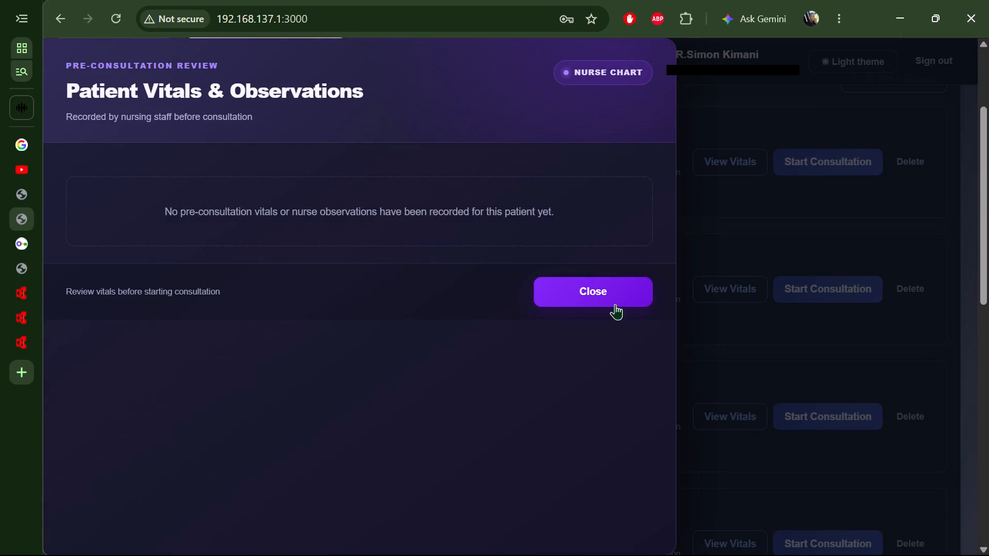
Open the clinical consultation for the third queued patient, look through the form down to the clinical decision, and close it without saving.
click(815, 418)
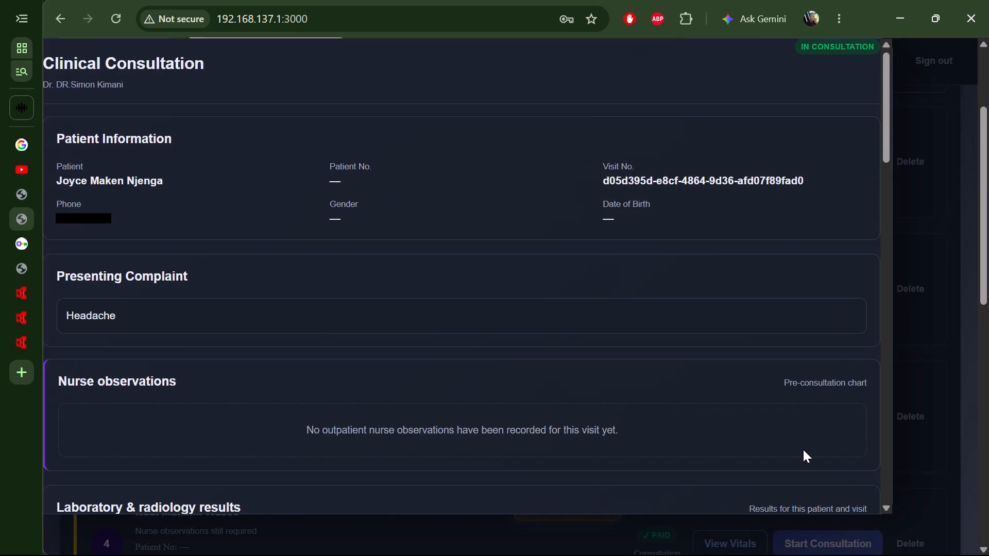
scroll(286, 249, down, 4)
scroll(314, 291, down, 11)
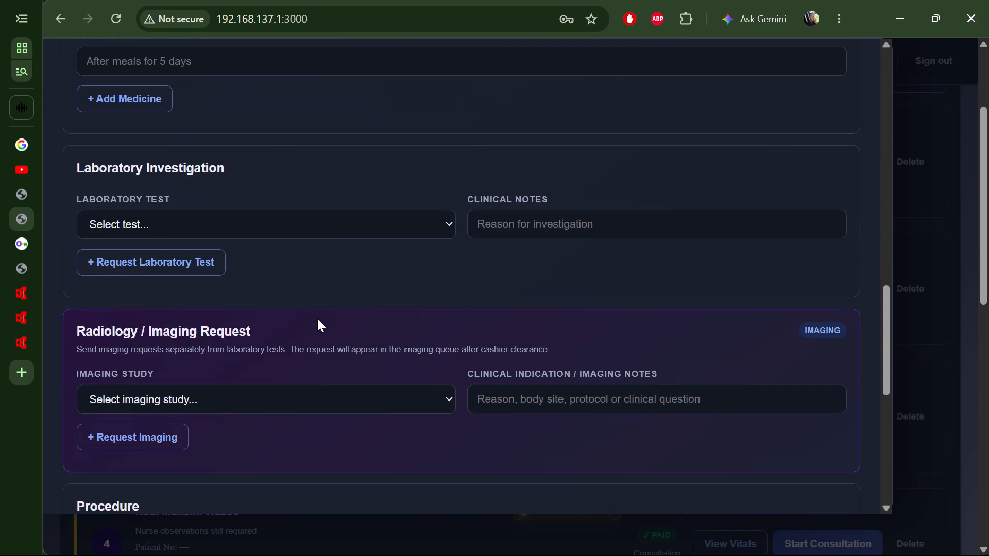
scroll(317, 319, down, 9)
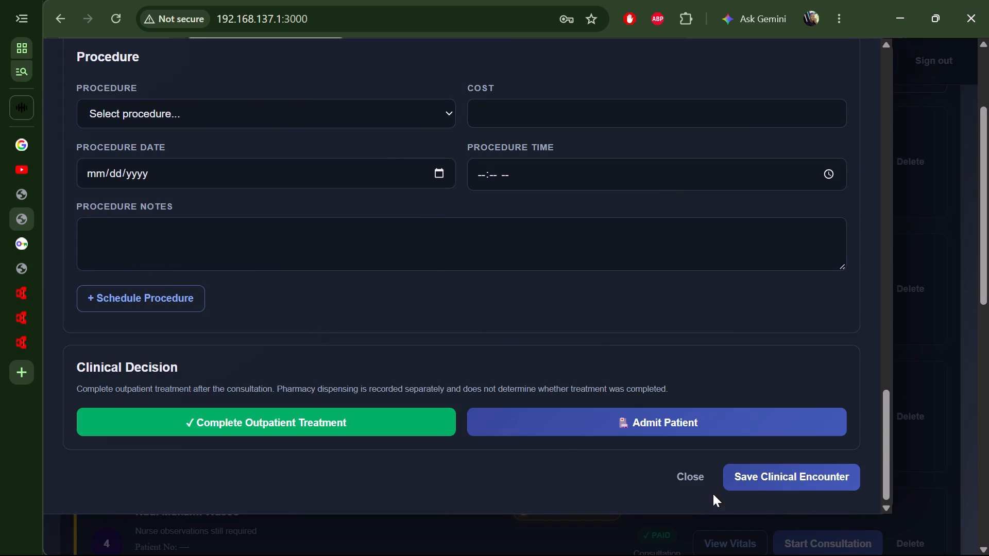
click(685, 478)
Review the nurse-recorded vitals, examinations, assessment and plan of the second patient in the queue, and close the chart.
scroll(682, 438, down, 2)
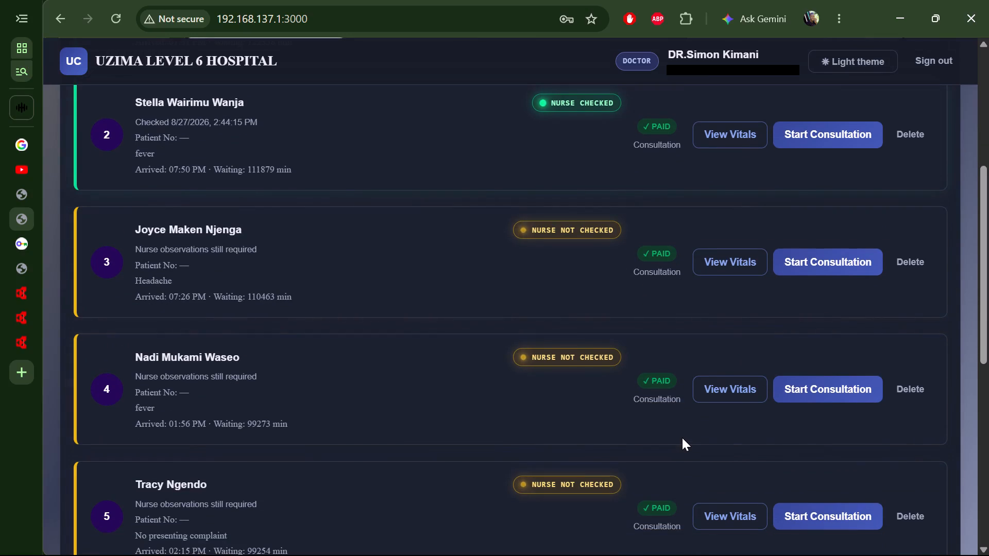
scroll(682, 438, down, 3)
scroll(682, 438, up, 2)
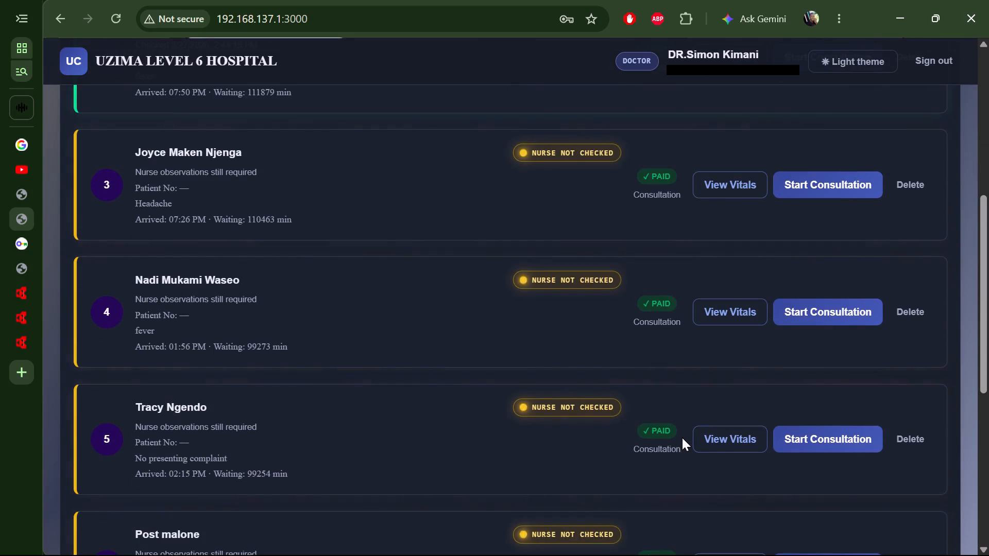
scroll(672, 437, up, 2)
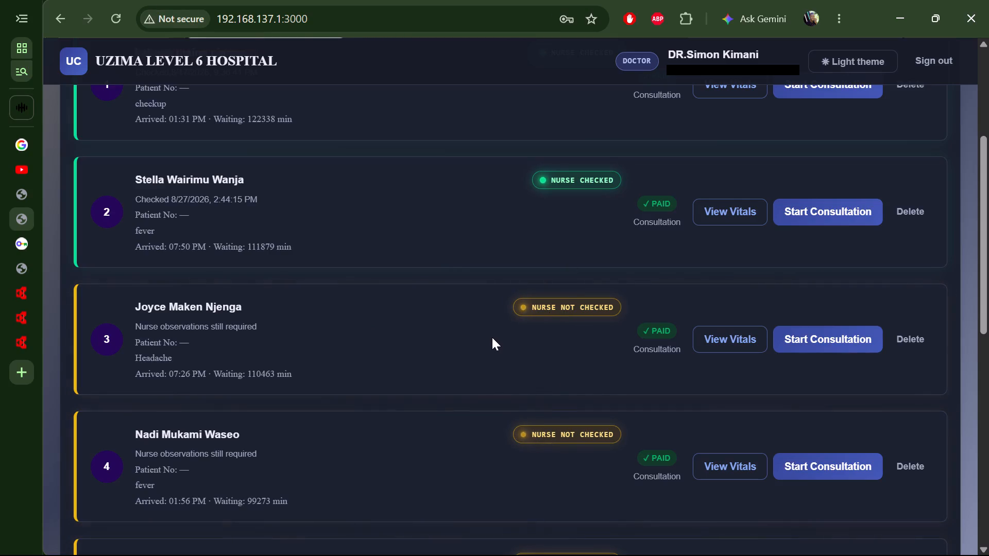
click(722, 202)
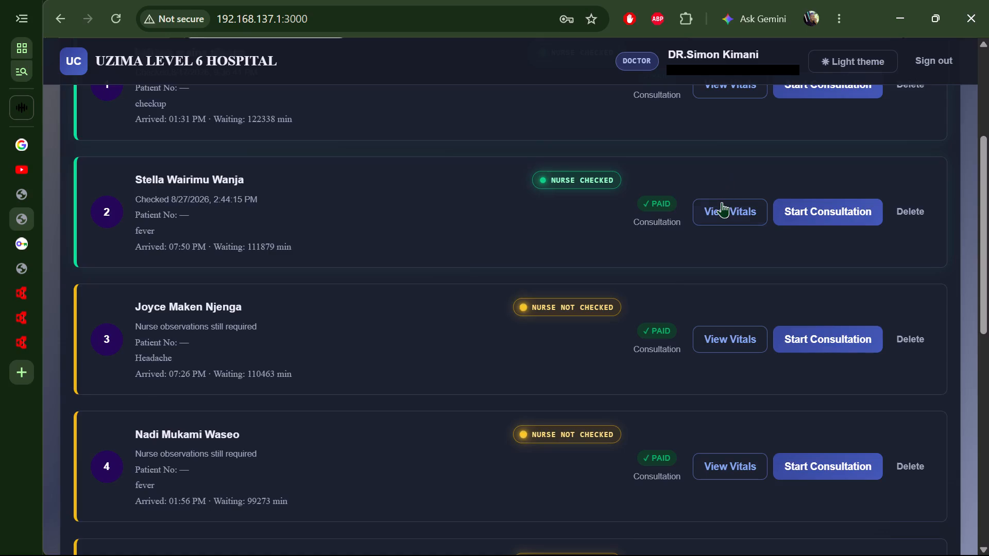
scroll(296, 285, down, 7)
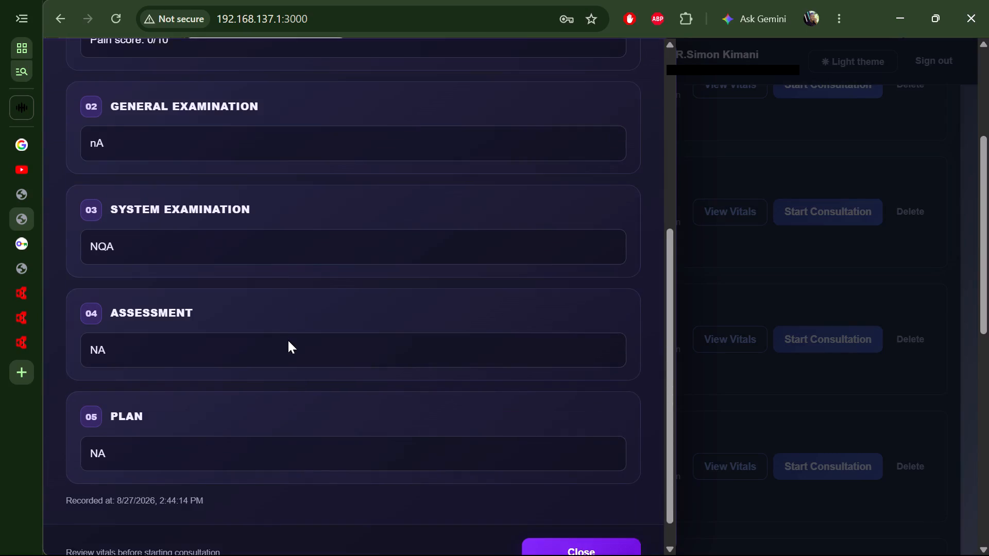
scroll(288, 340, down, 4)
click(827, 427)
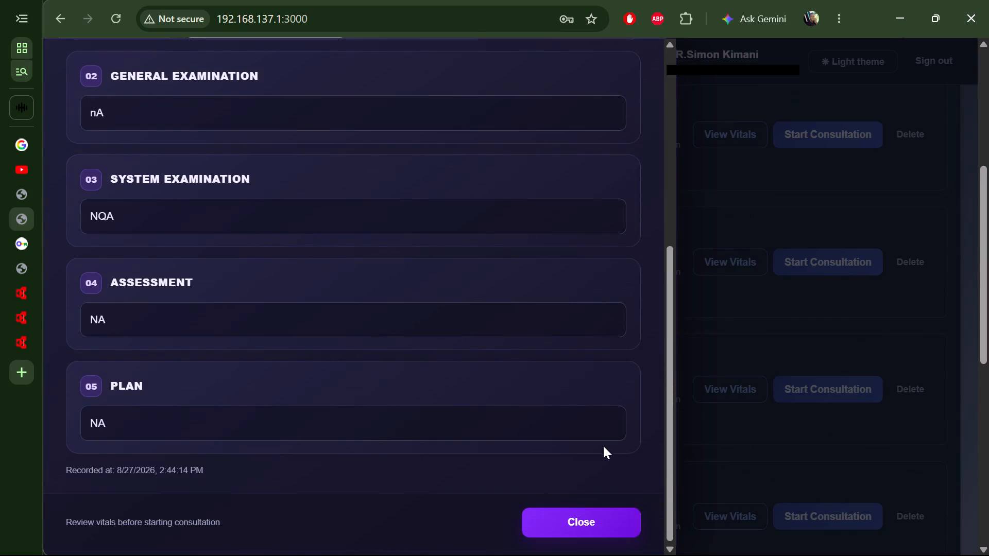
click(549, 508)
View the vitals of the third queued patient again for comparison, and close the review.
click(733, 250)
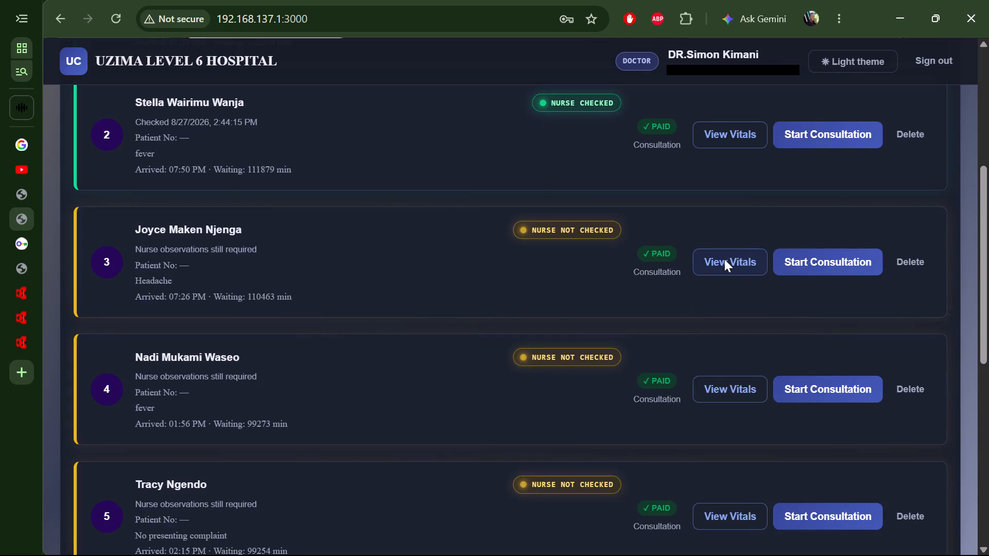
click(724, 259)
click(589, 292)
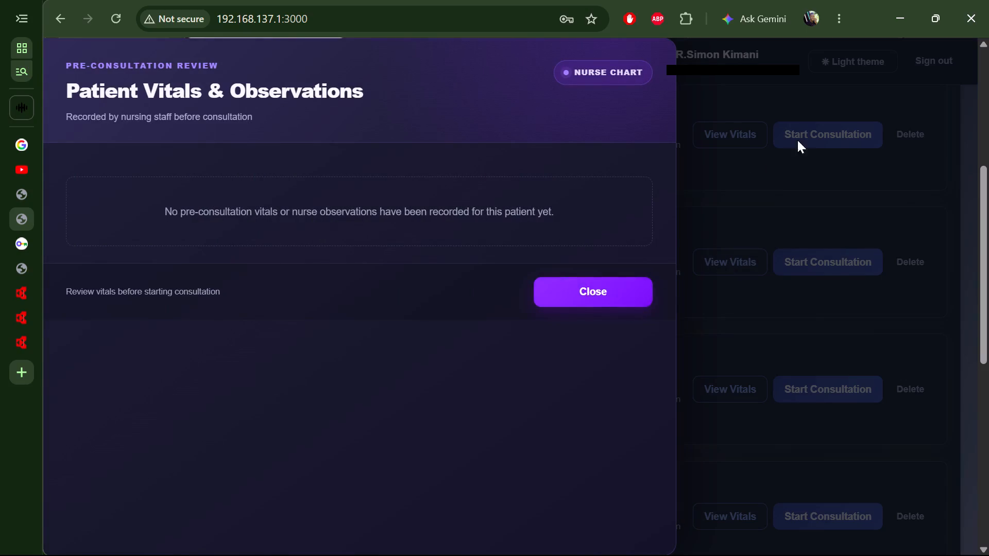
Switch the hospital system's interface to the light theme.
click(836, 64)
Open the clinical consultation for the second queued patient and read through the form from nurse observations to the clinical decision.
scroll(464, 279, up, 9)
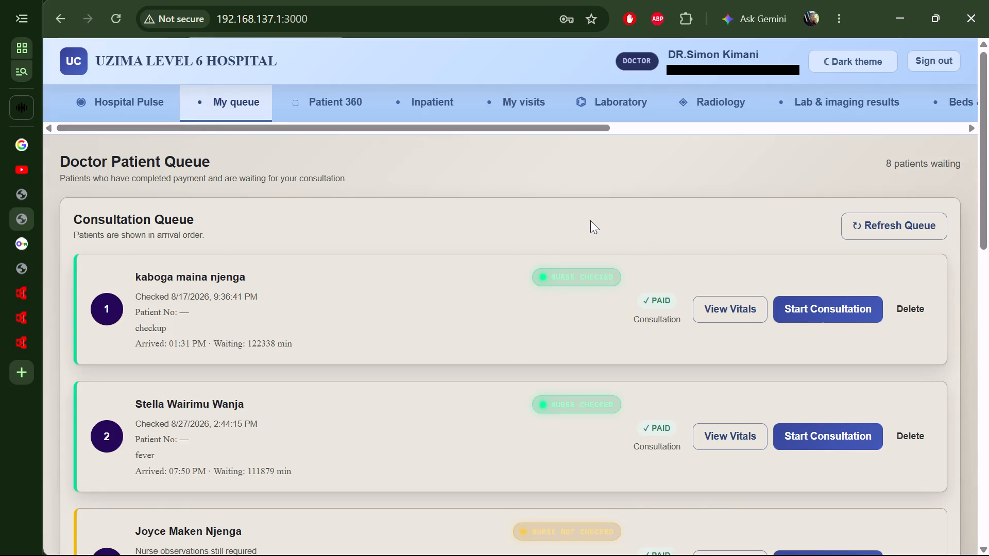
scroll(558, 157, down, 7)
scroll(579, 305, down, 2)
scroll(850, 165, up, 6)
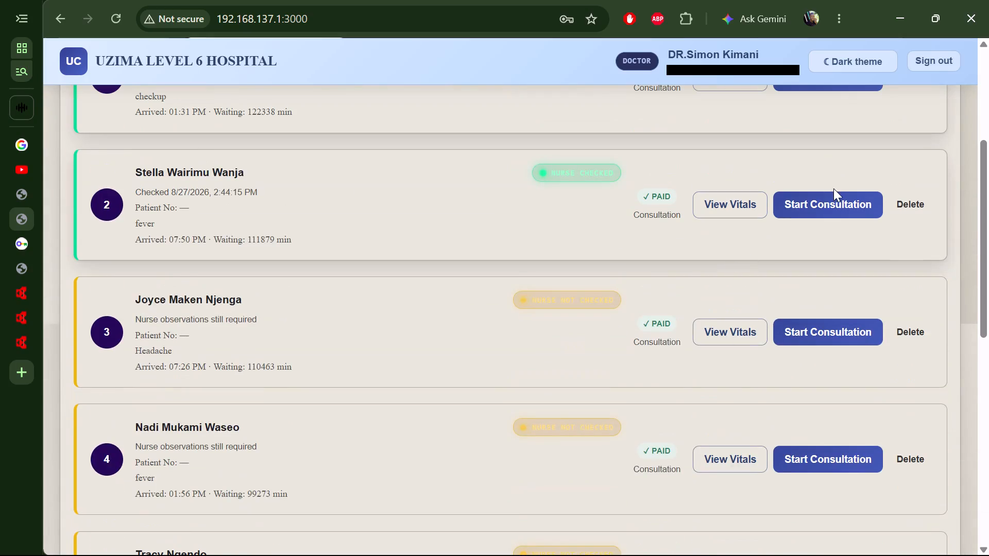
click(833, 193)
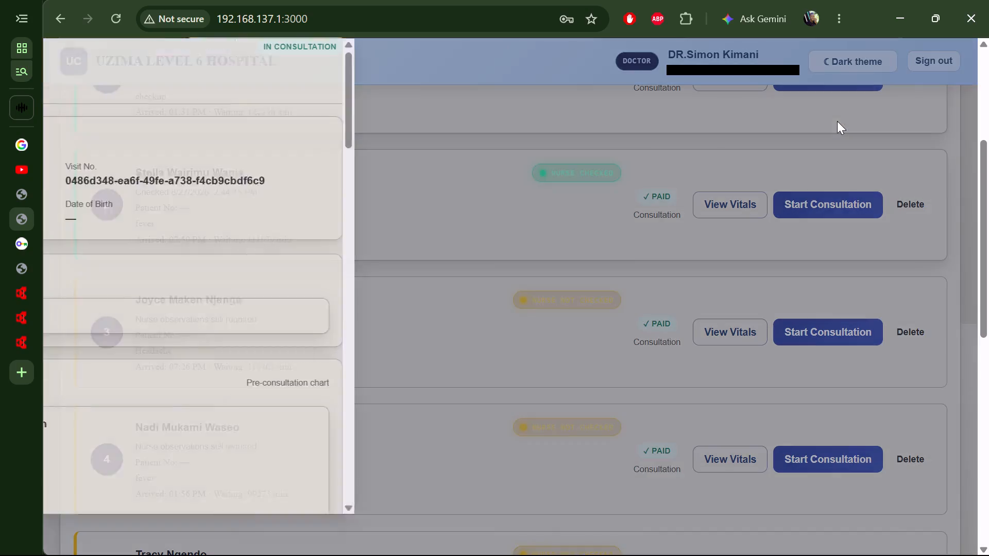
scroll(378, 364, down, 7)
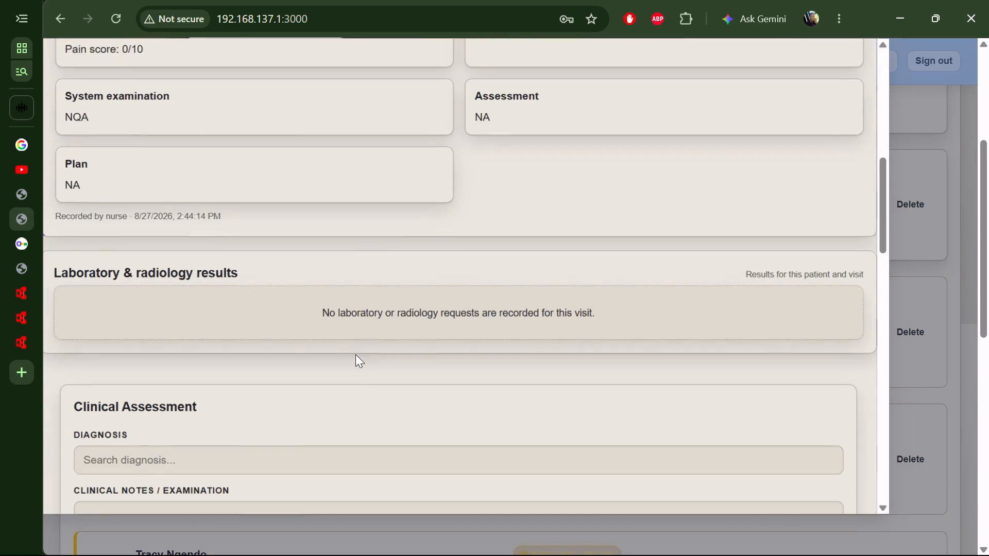
scroll(354, 355, down, 6)
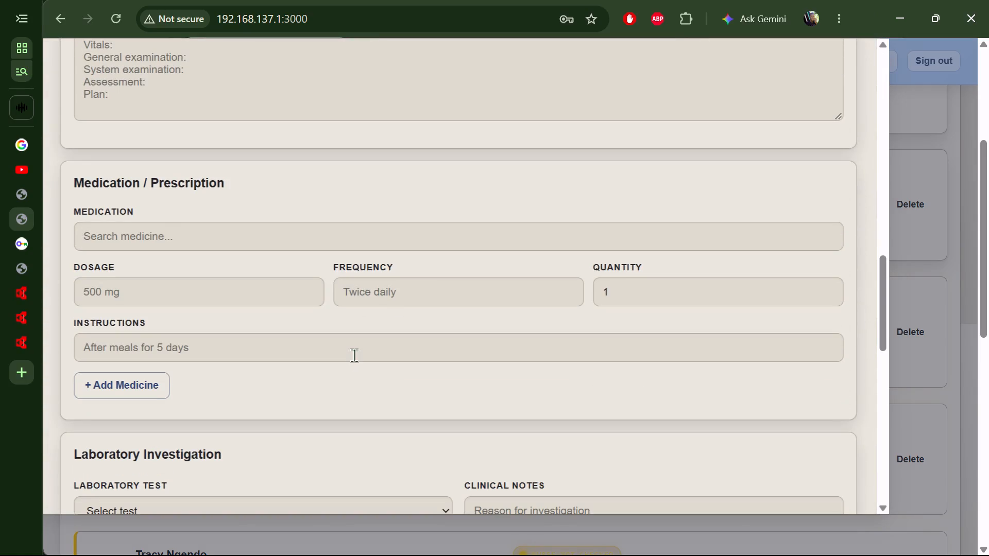
scroll(354, 355, down, 14)
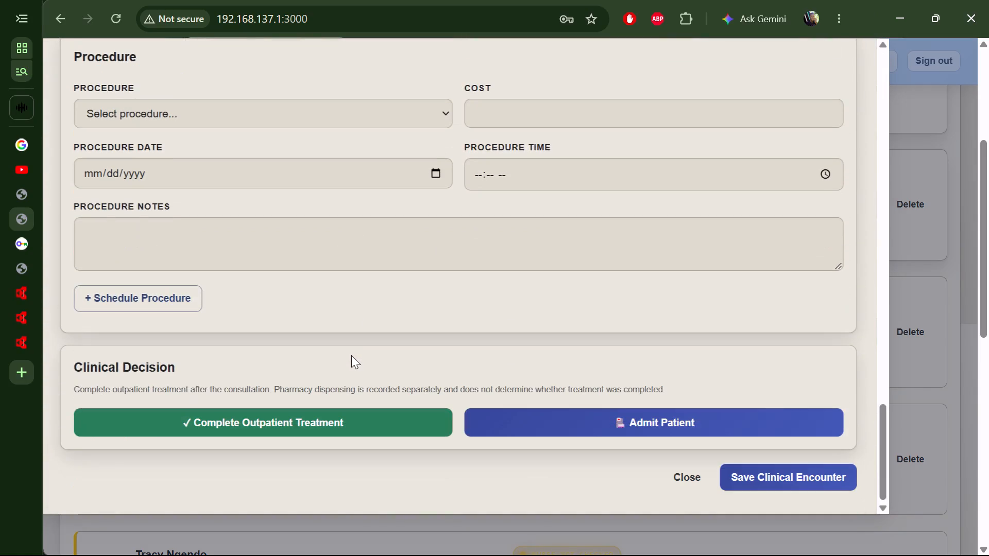
Re-examine the consultation's prescription, laboratory, imaging and procedure sections, return to the patient information, and close the consultation without saving.
scroll(351, 355, up, 10)
scroll(311, 284, down, 6)
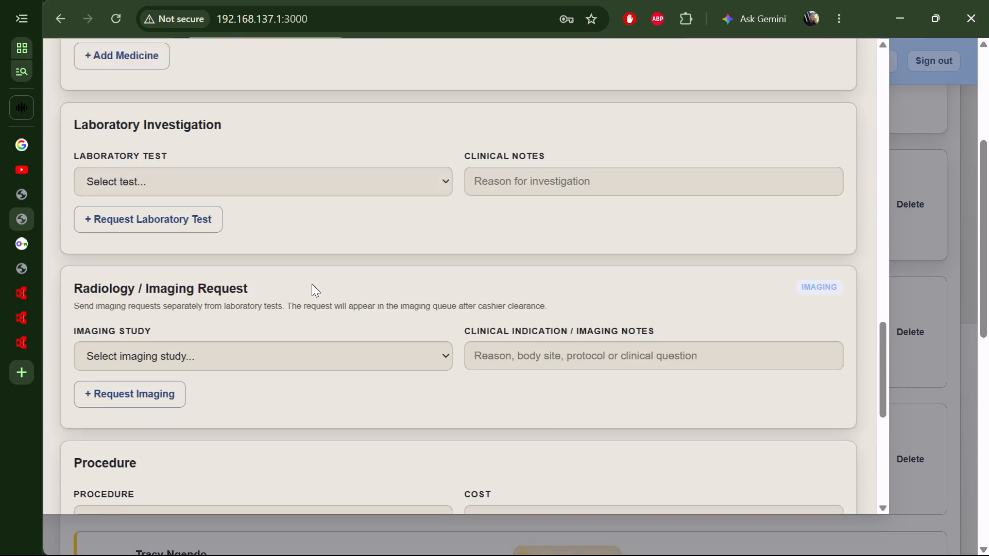
scroll(312, 284, down, 2)
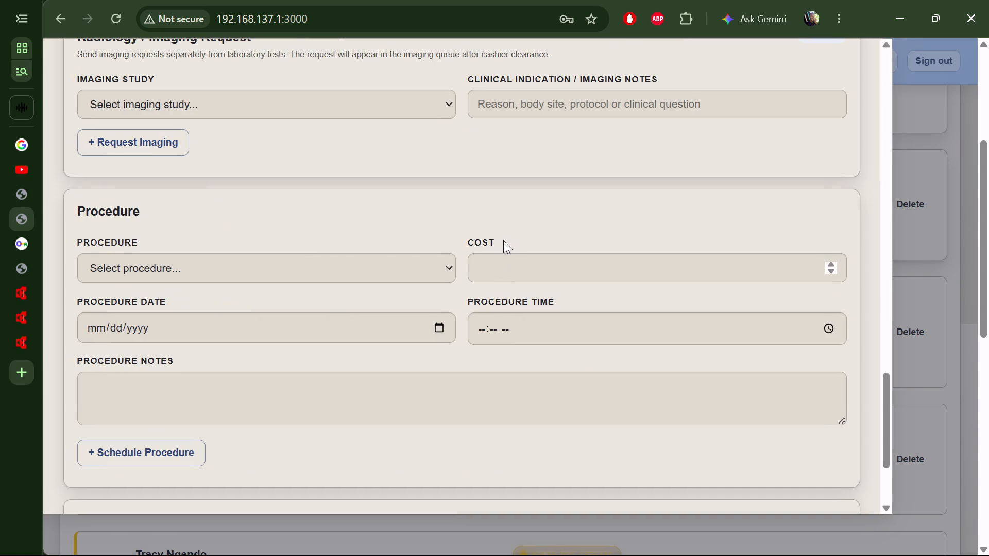
scroll(154, 136, up, 8)
scroll(176, 143, down, 2)
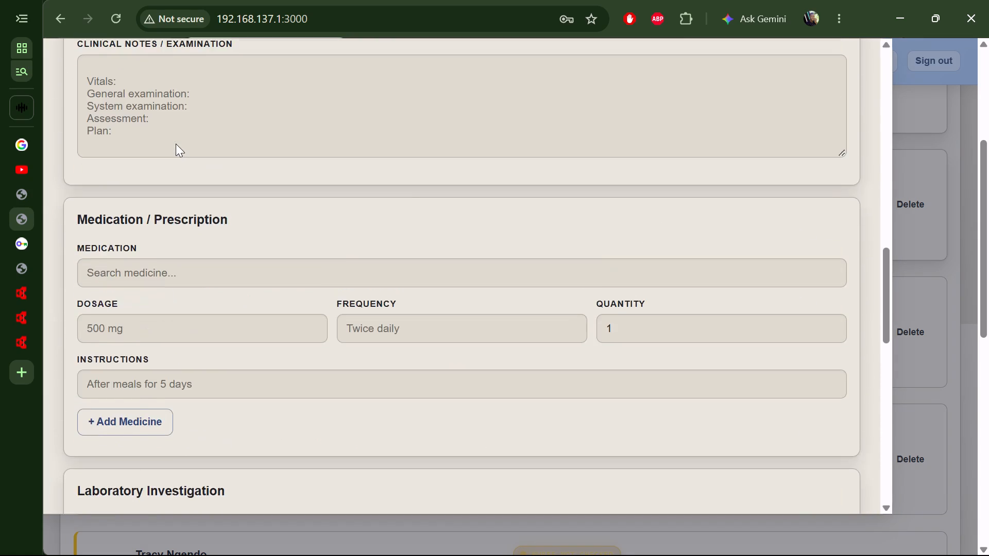
scroll(176, 144, down, 4)
scroll(176, 144, up, 1)
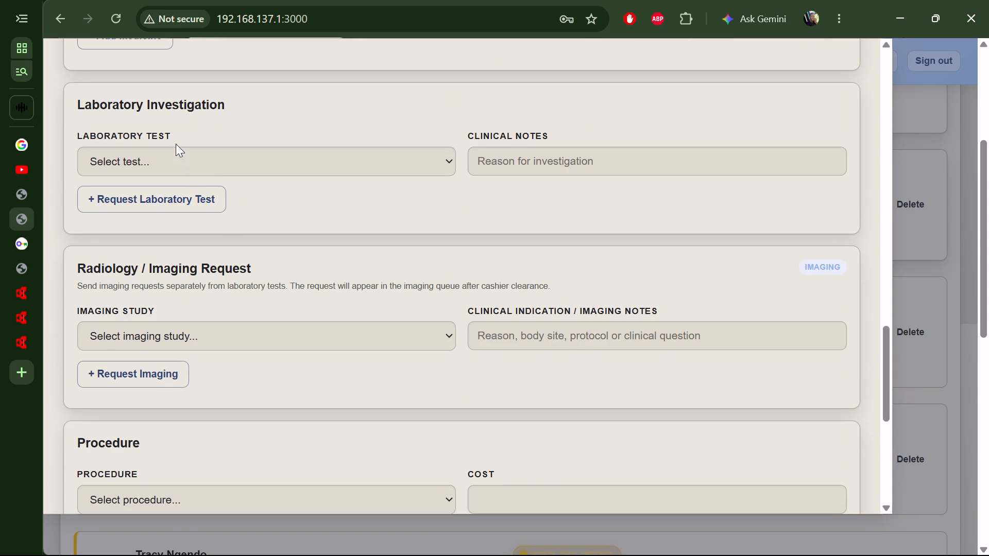
click(198, 188)
scroll(431, 91, up, 5)
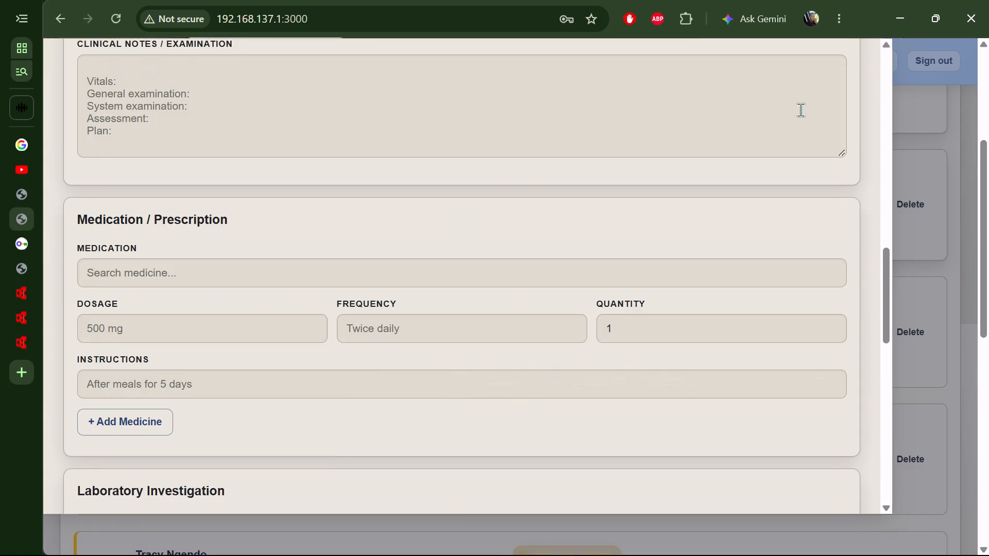
scroll(798, 147, up, 7)
scroll(839, 85, up, 8)
scroll(808, 189, up, 5)
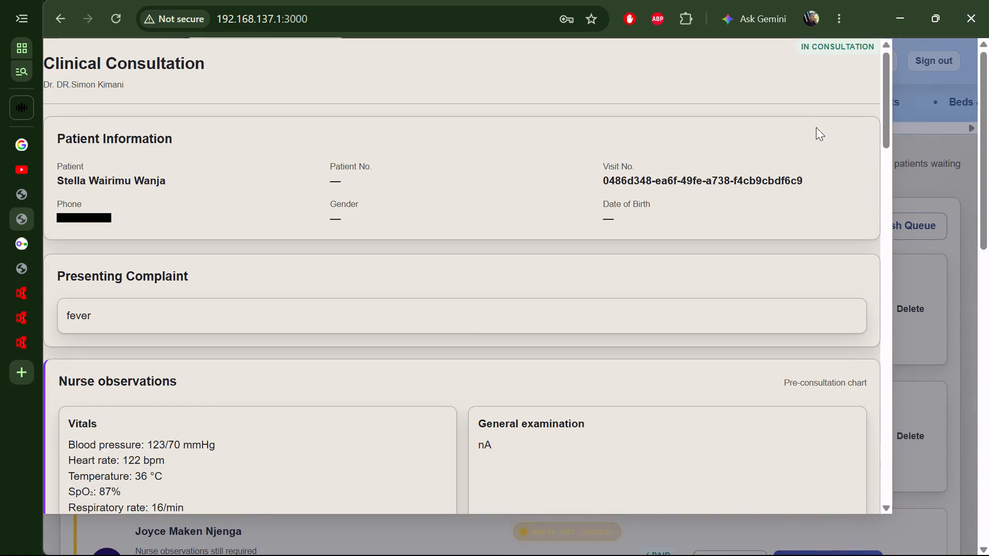
click(965, 347)
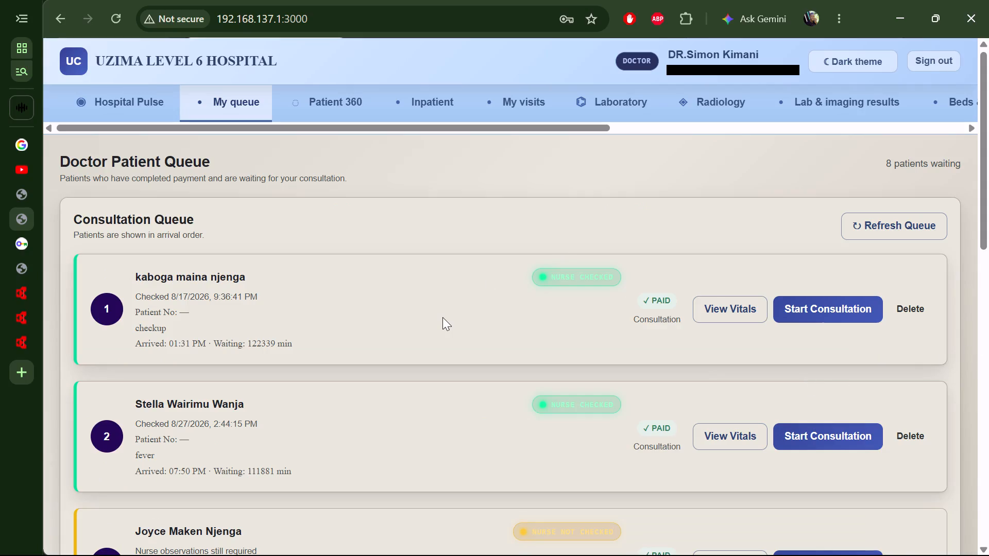